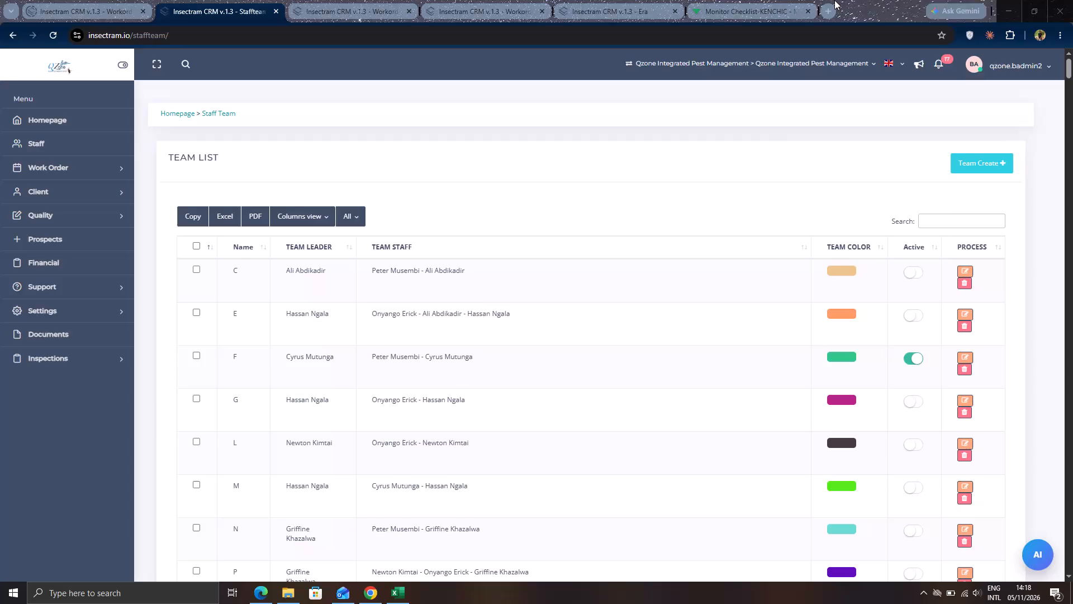
Find the WhatsApp desktop app through the computer's search and launch it.
left_click(143, 590)
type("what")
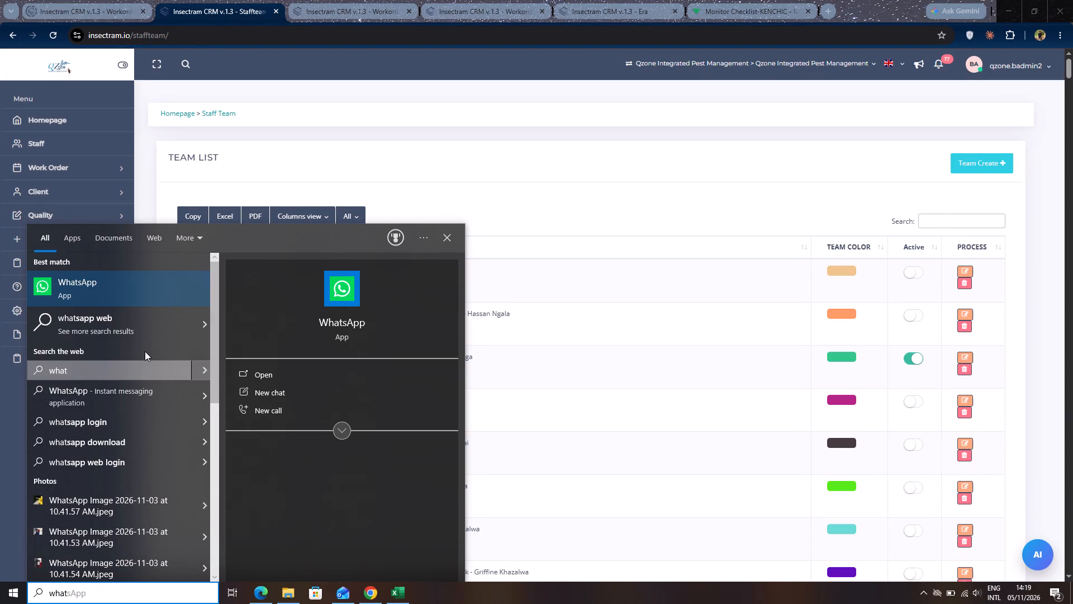
left_click(135, 291)
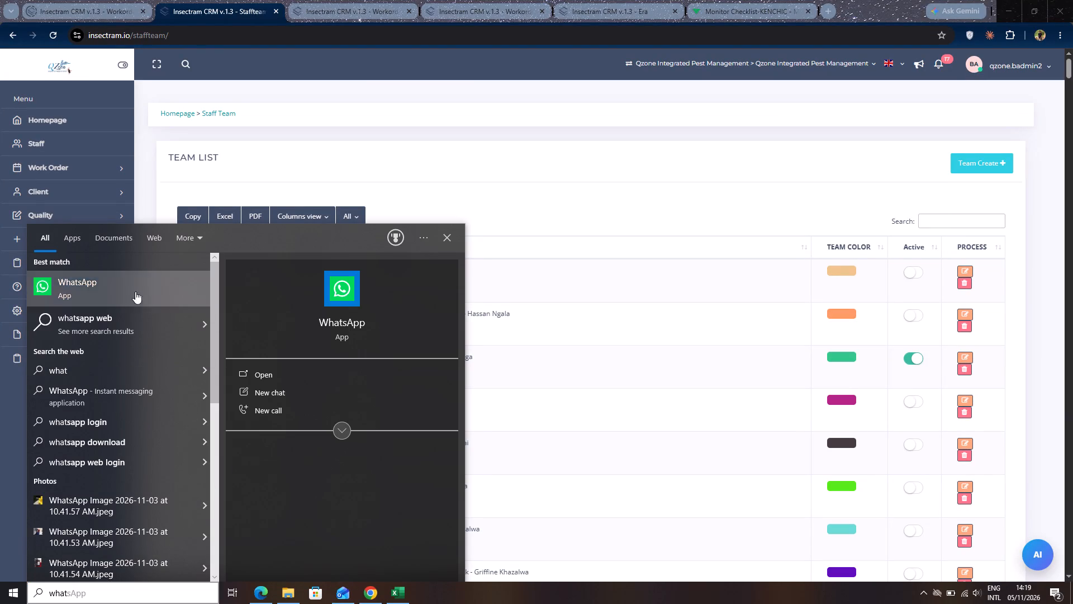
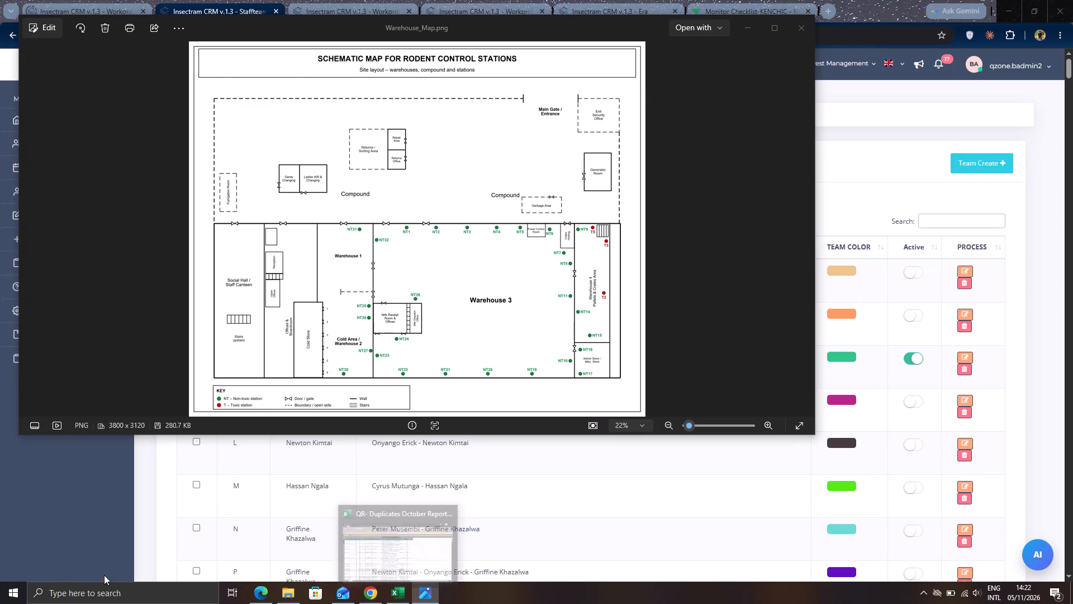
Search the computer for "wha" and launch the WhatsApp desktop app again.
left_click(113, 603)
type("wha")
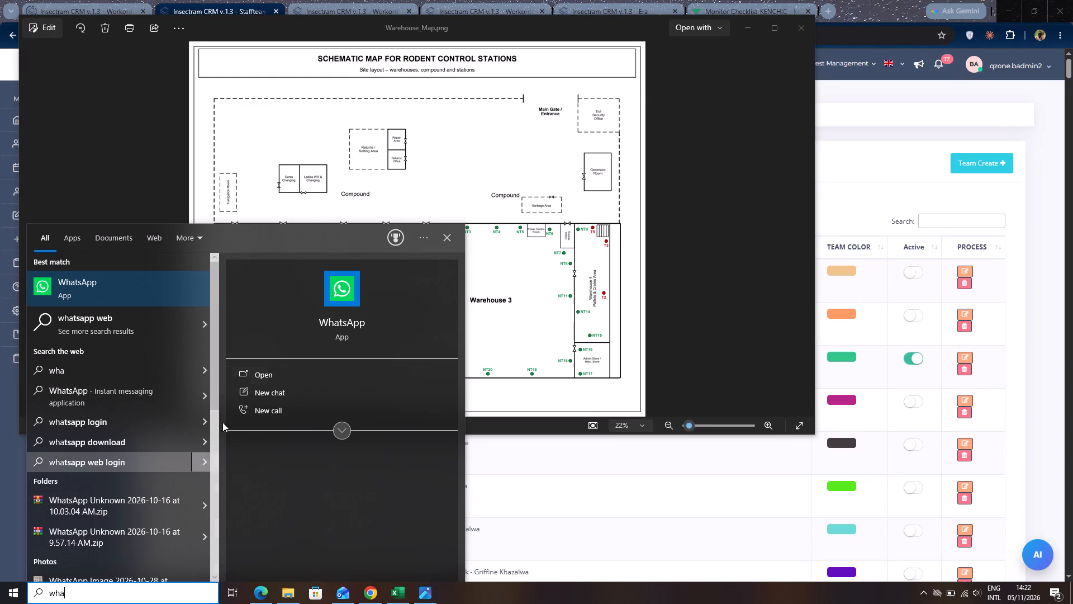
left_click(284, 374)
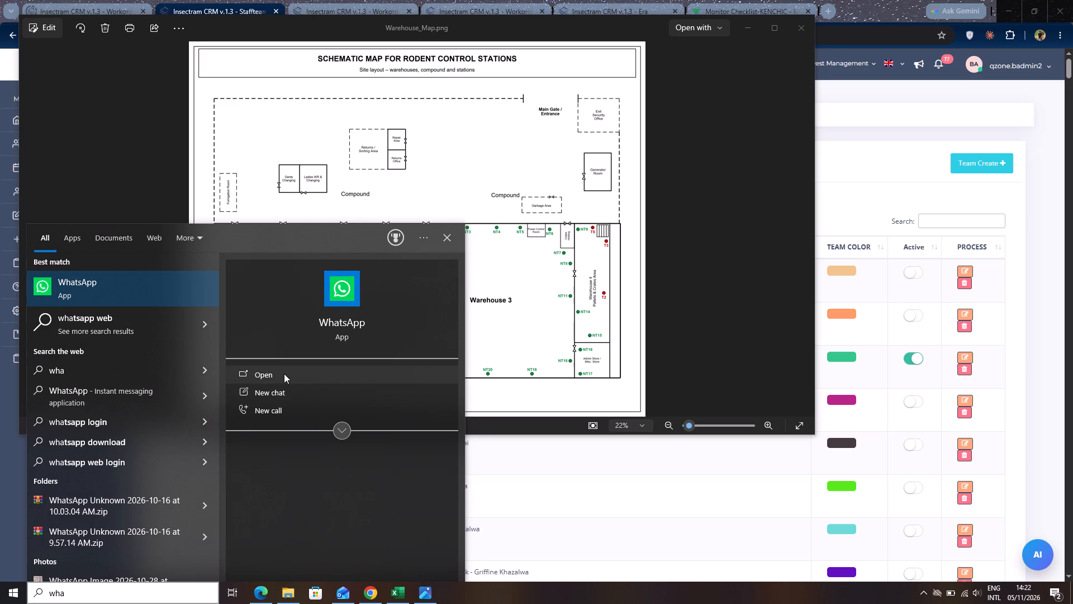
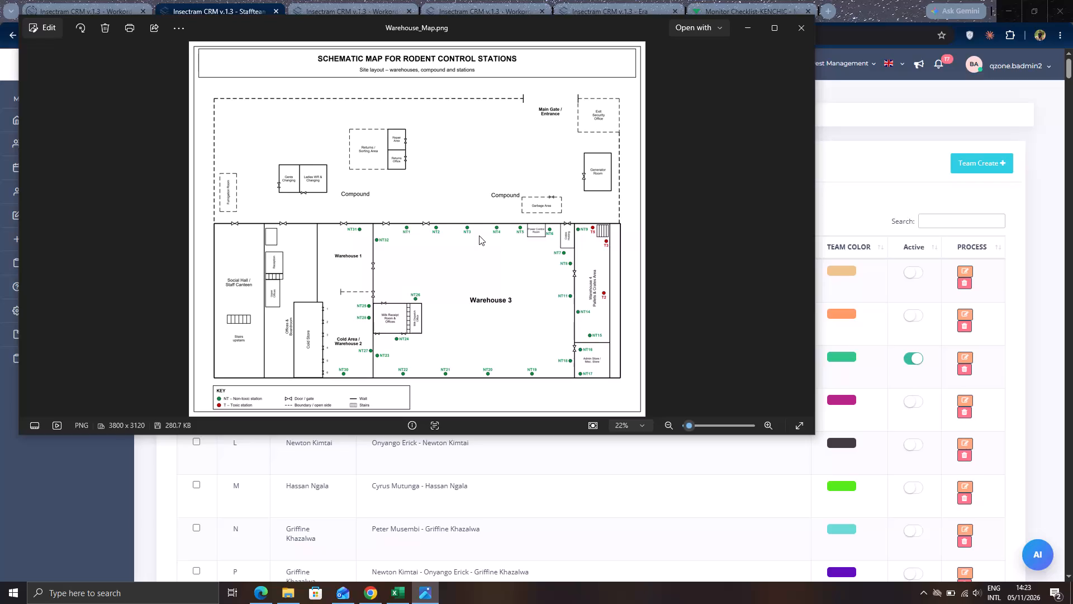
Switch from the warehouse map image back to the Insectram CRM staff team list in the browser.
left_click(903, 87)
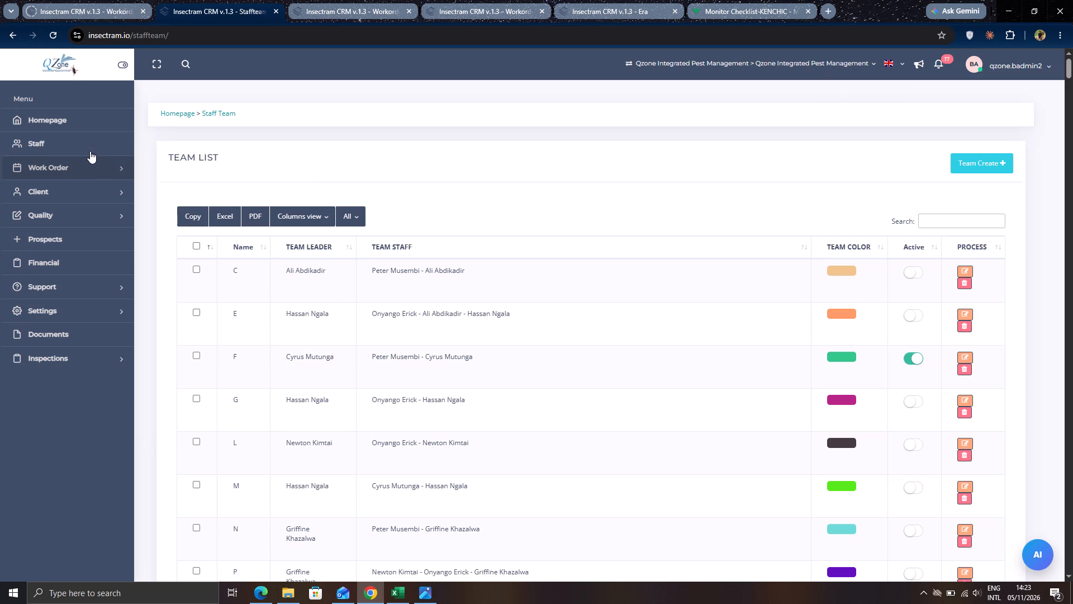
Open the Client Management list.
left_click(80, 188)
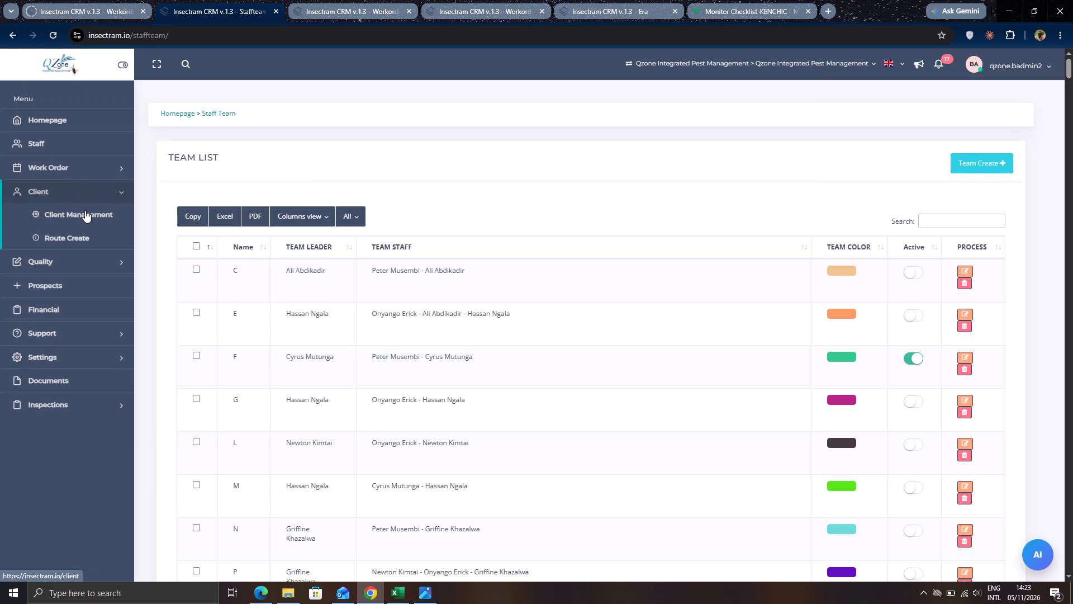
left_click(86, 216)
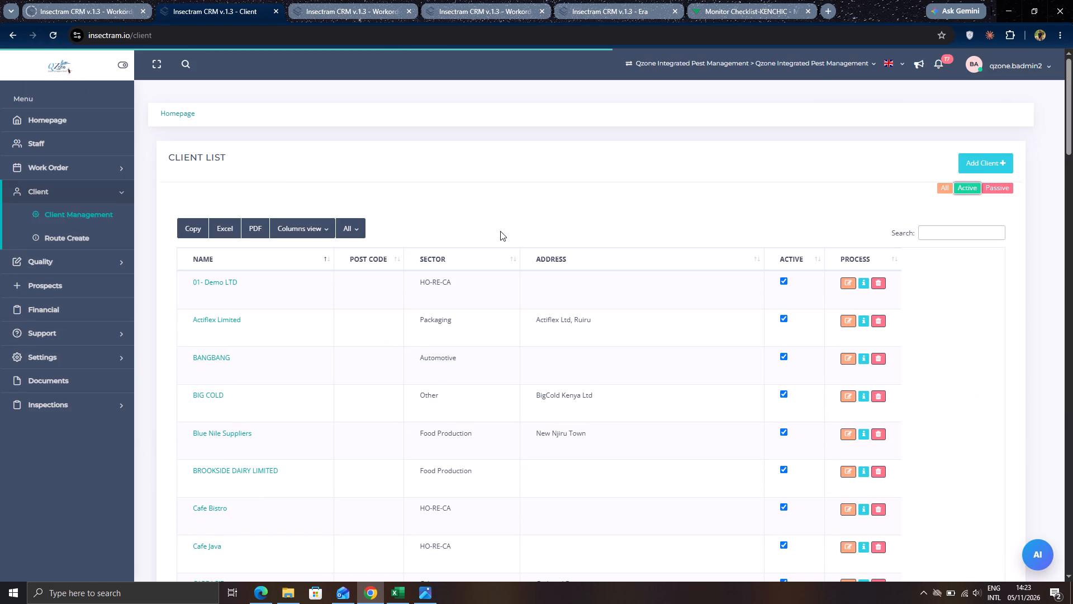
Look through the whole list of active clients for the client to work on.
scroll(285, 424, "down", 3)
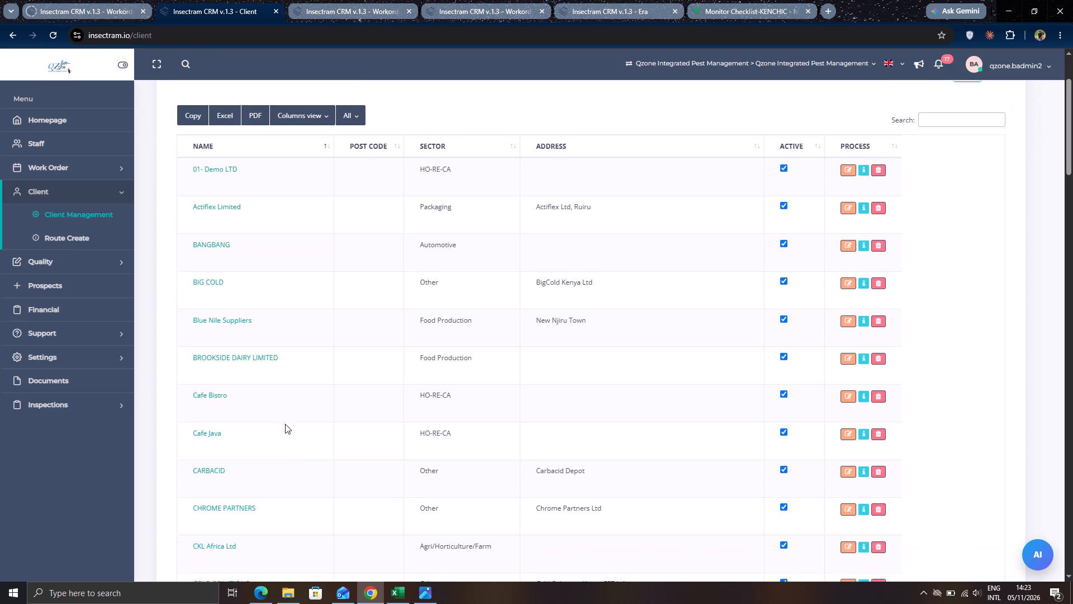
scroll(285, 424, "down", 4)
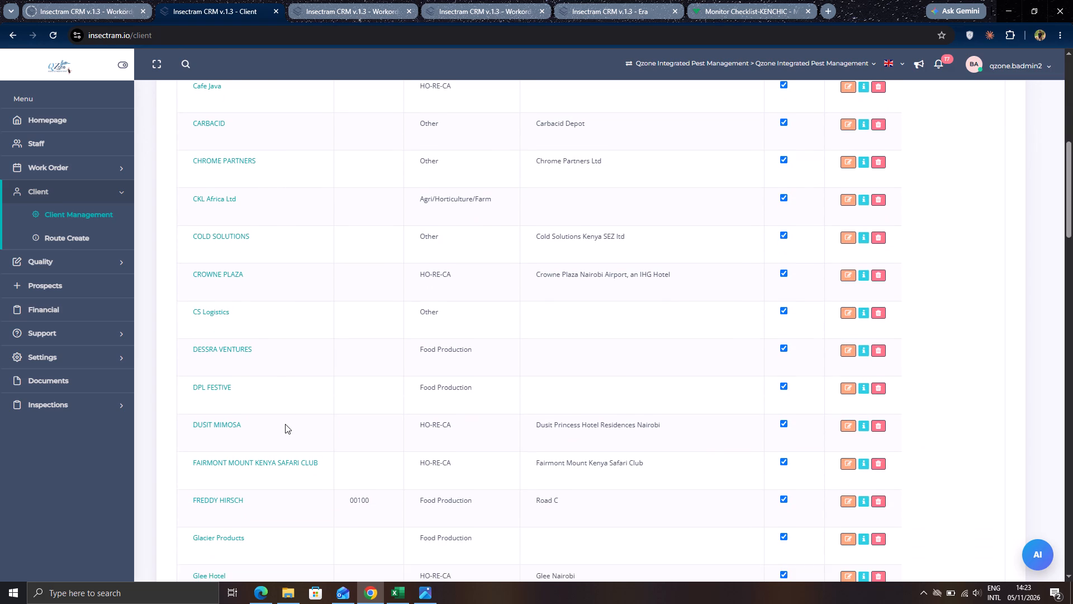
scroll(285, 424, "down", 4)
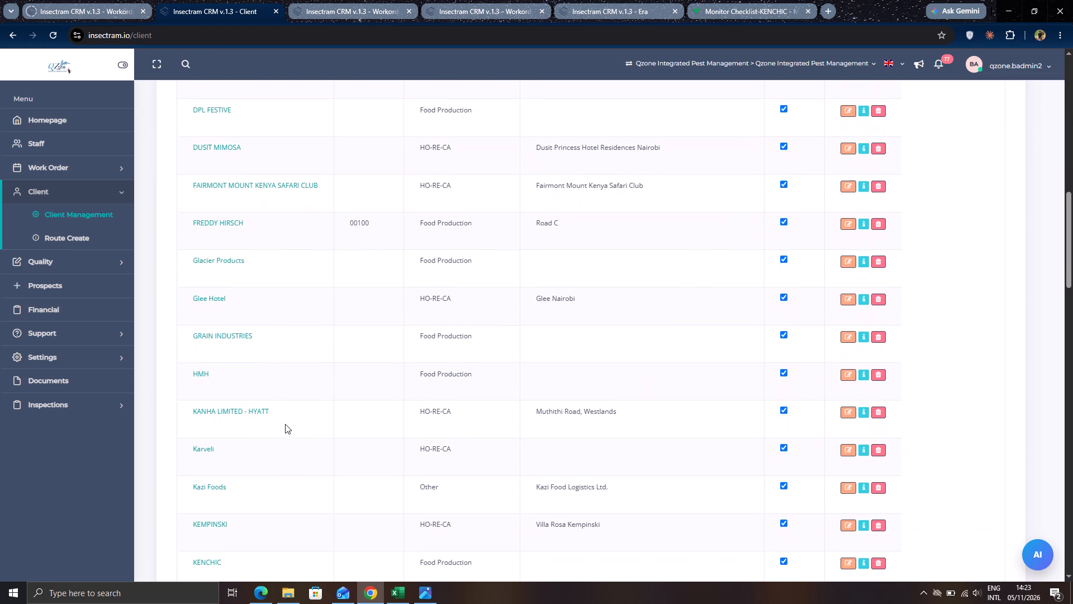
scroll(285, 424, "down", 4)
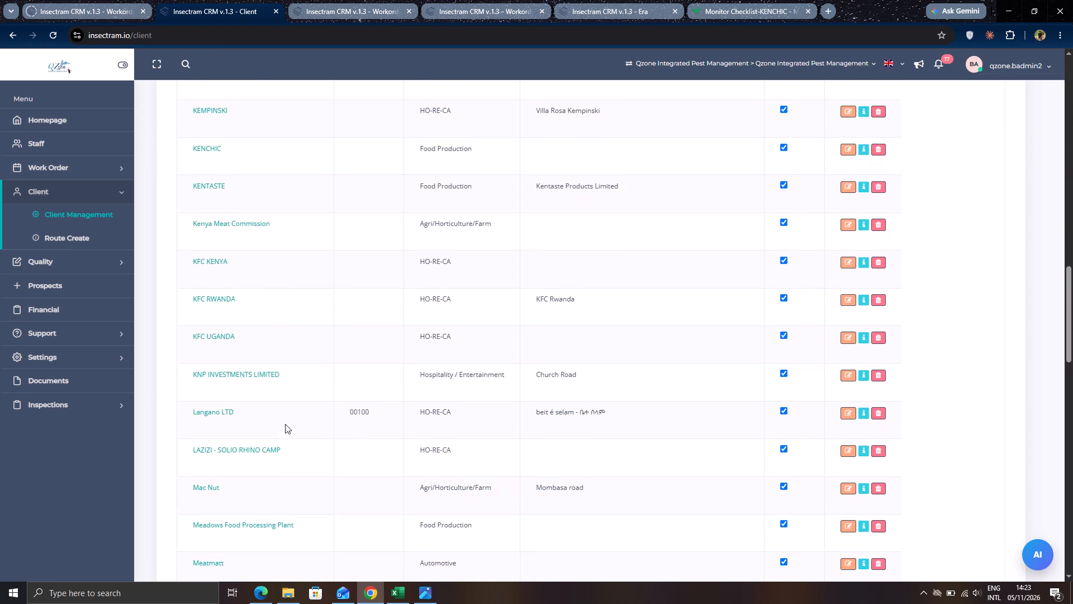
scroll(285, 424, "down", 5)
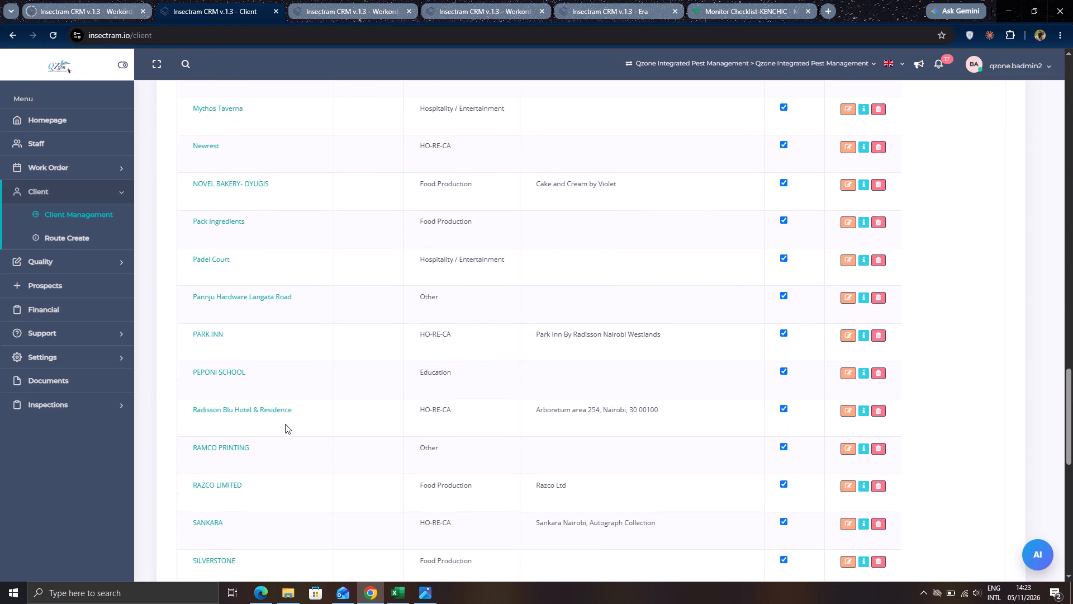
scroll(285, 424, "down", 7)
scroll(286, 415, "up", 5)
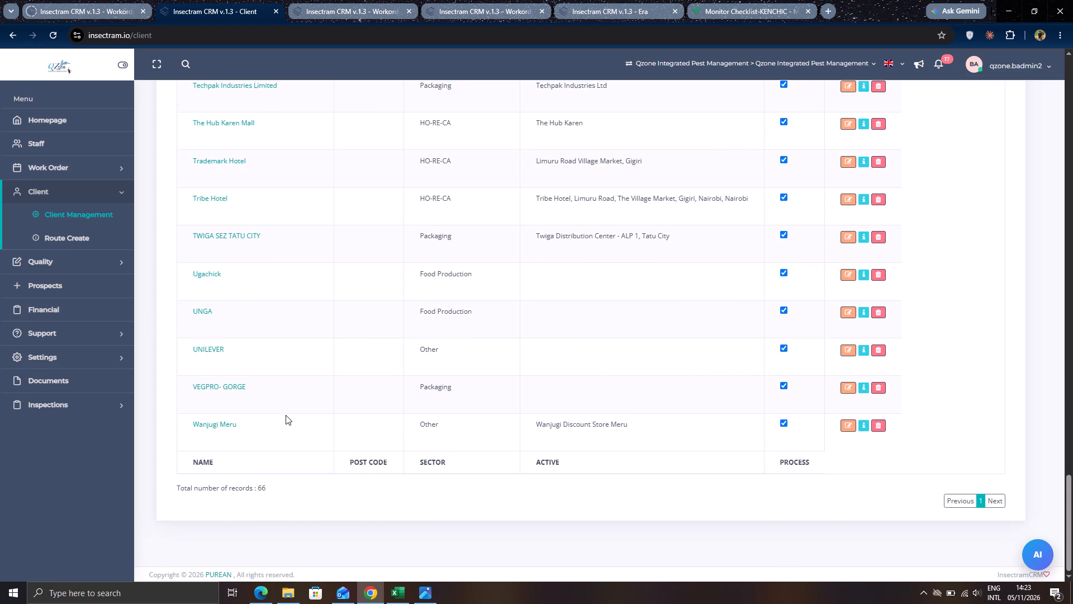
scroll(286, 415, "up", 9)
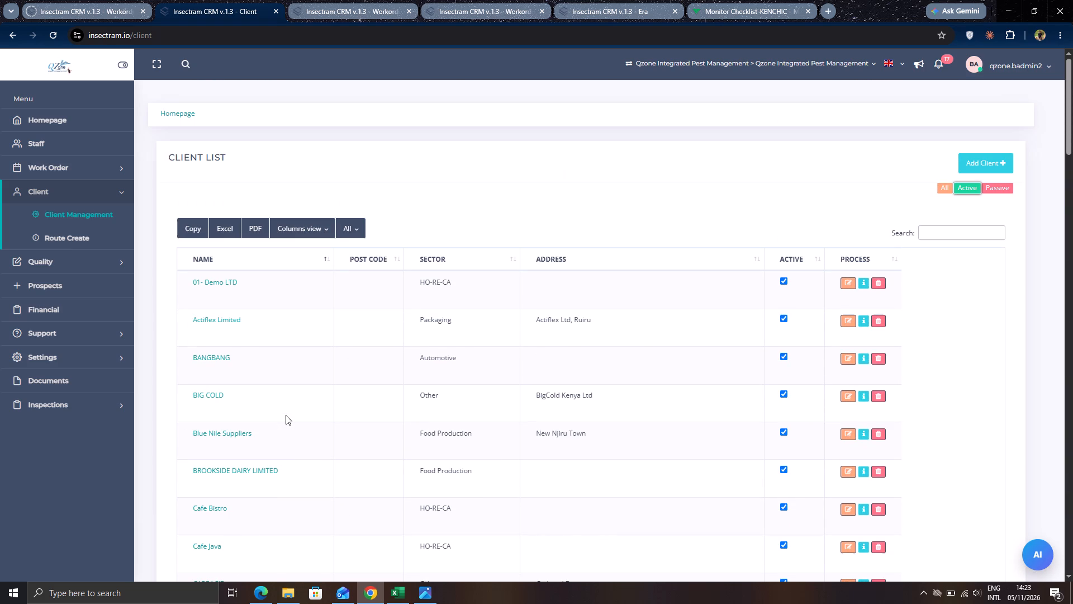
Open the BROOKSIDE KISUMU DEPOT branch page of the client BROOKSIDE DAIRY LIMITED.
left_click(262, 473)
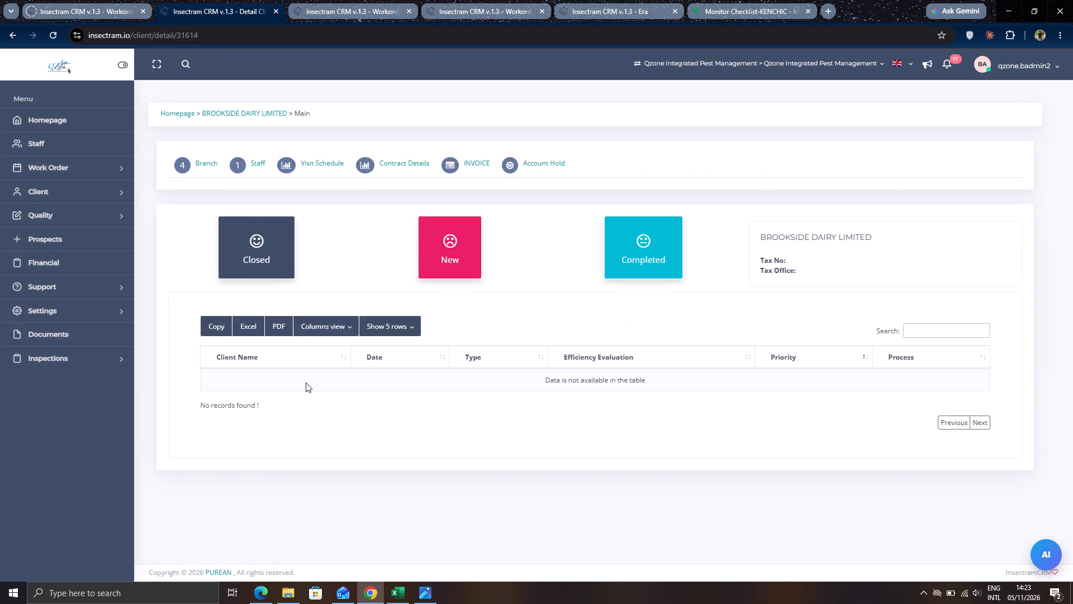
left_click(201, 168)
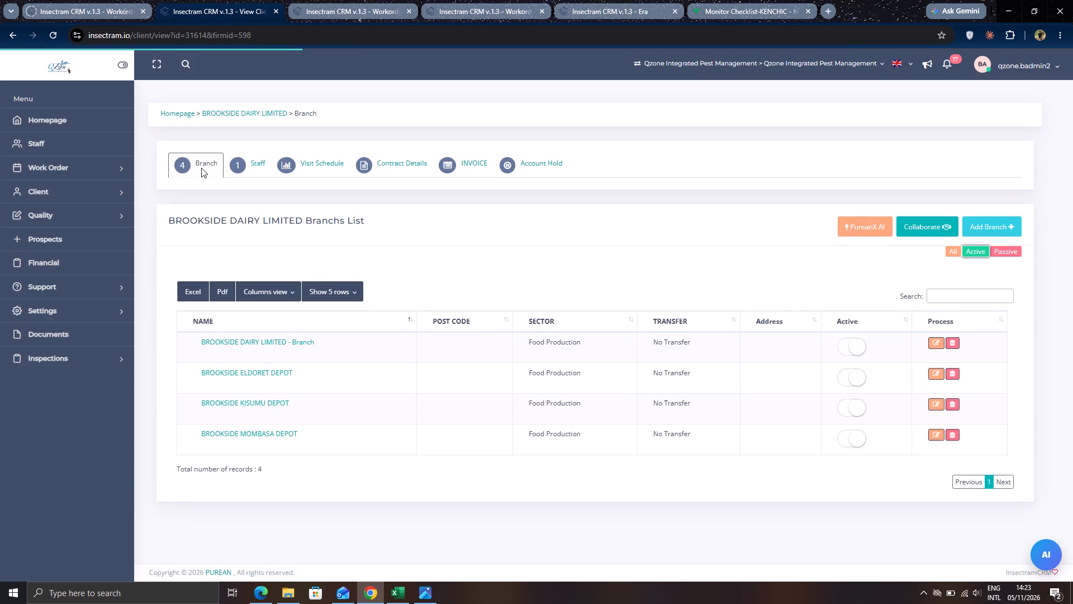
left_click(246, 402)
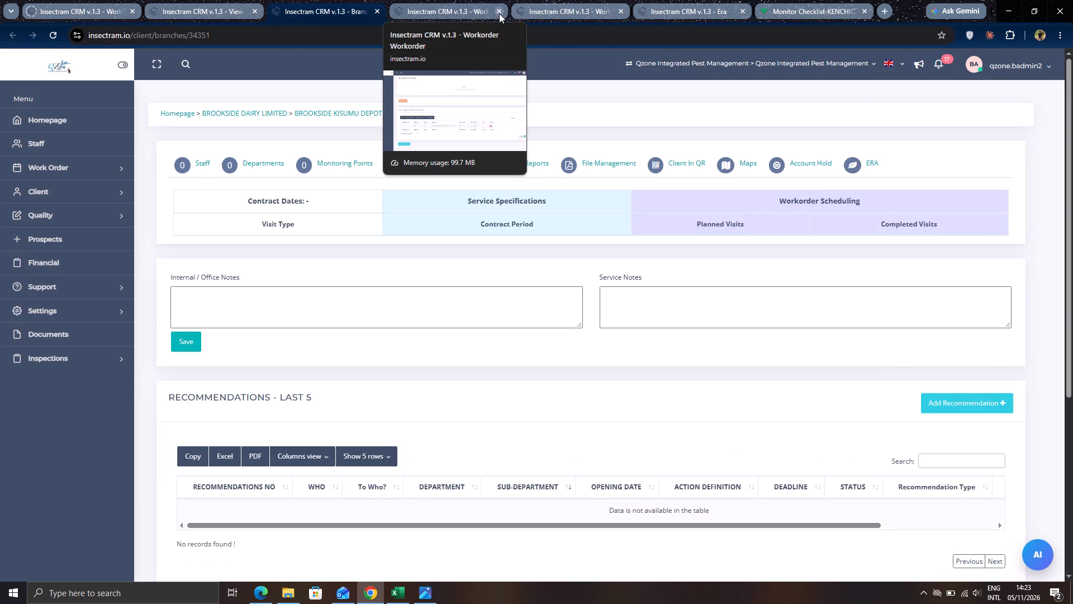
Close the two Workorder pages, the Era page and the Monitor Checklist-KENCHIC page that follow the branch page.
left_click(499, 13)
left_click(499, 13)
left_click(499, 13)
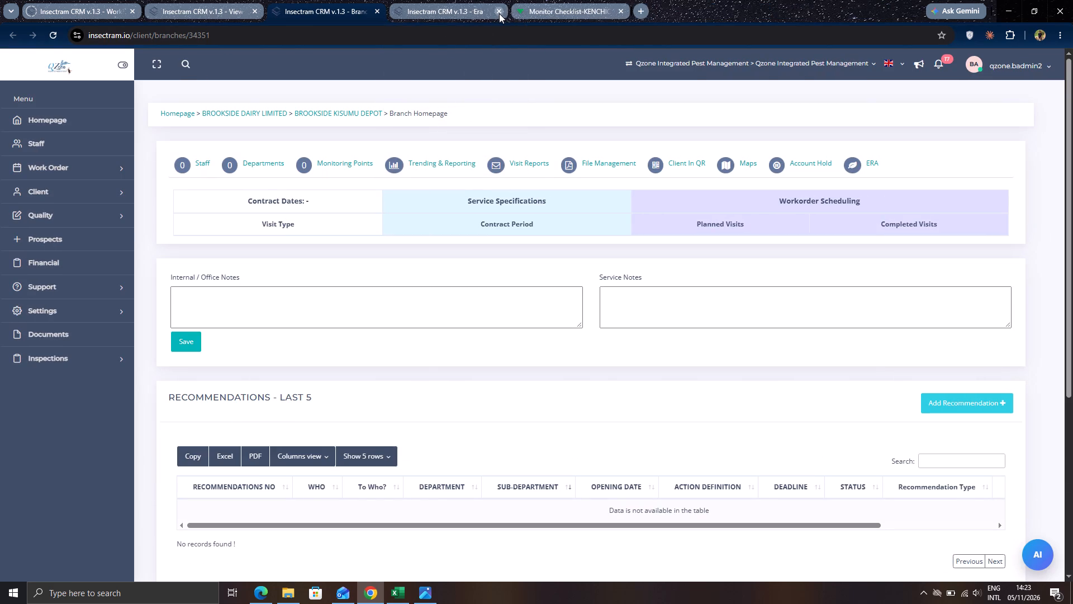
left_click(499, 13)
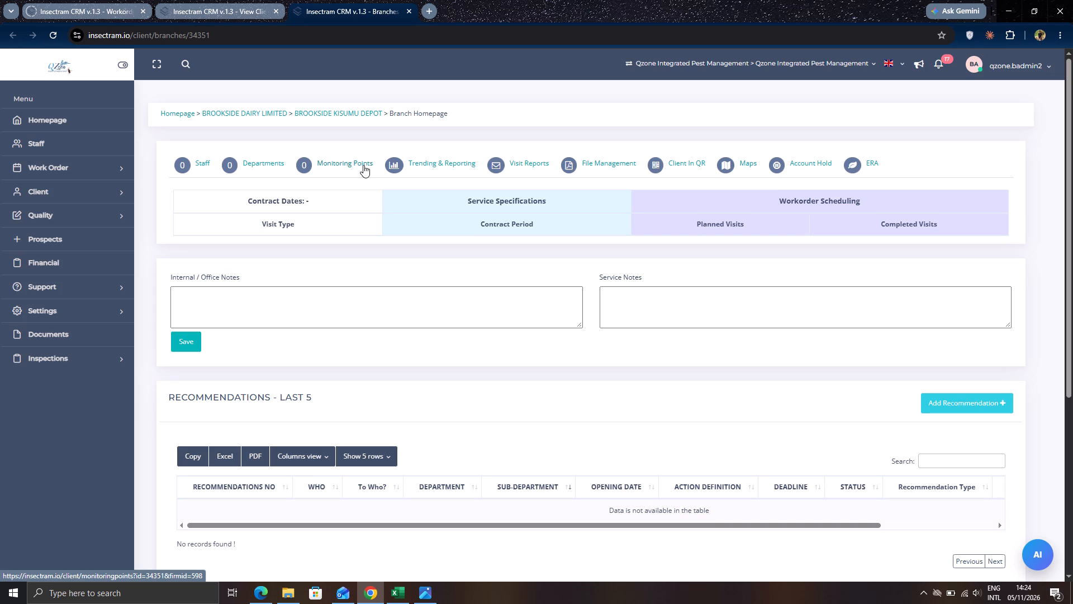
Open the monitoring points of BROOKSIDE KISUMU DEPOT.
left_click(363, 165)
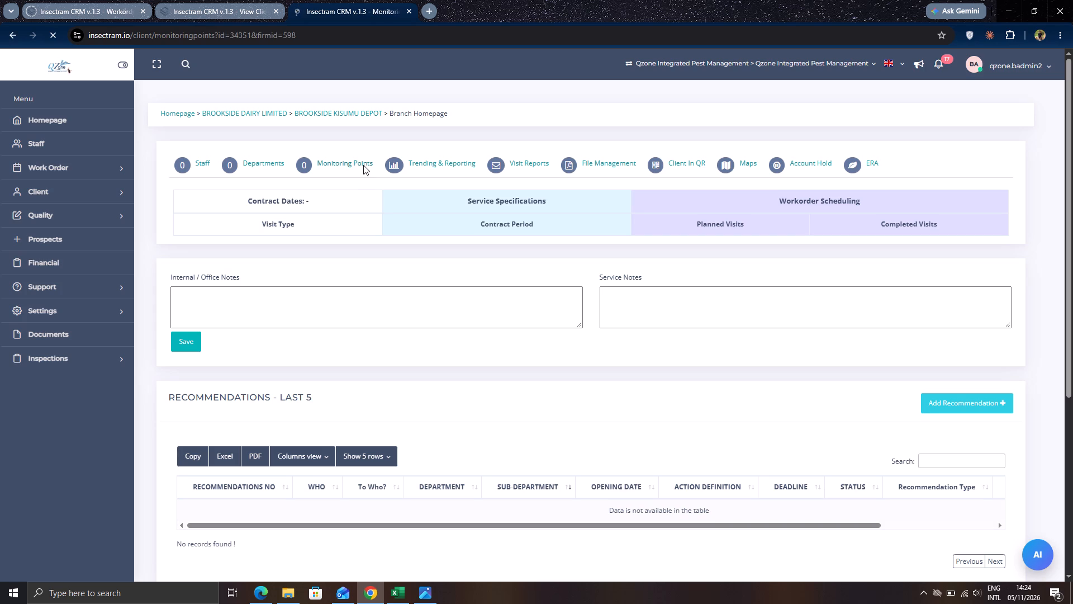
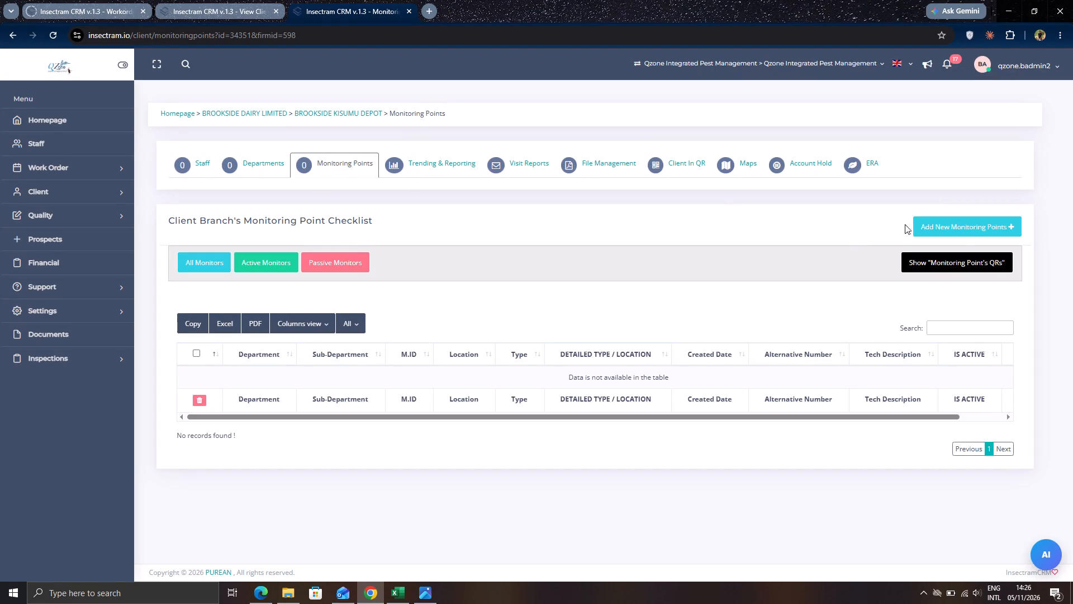
Open the form for a new monitoring point at BROOKSIDE KISUMU DEPOT and check which departments it offers.
left_click(970, 226)
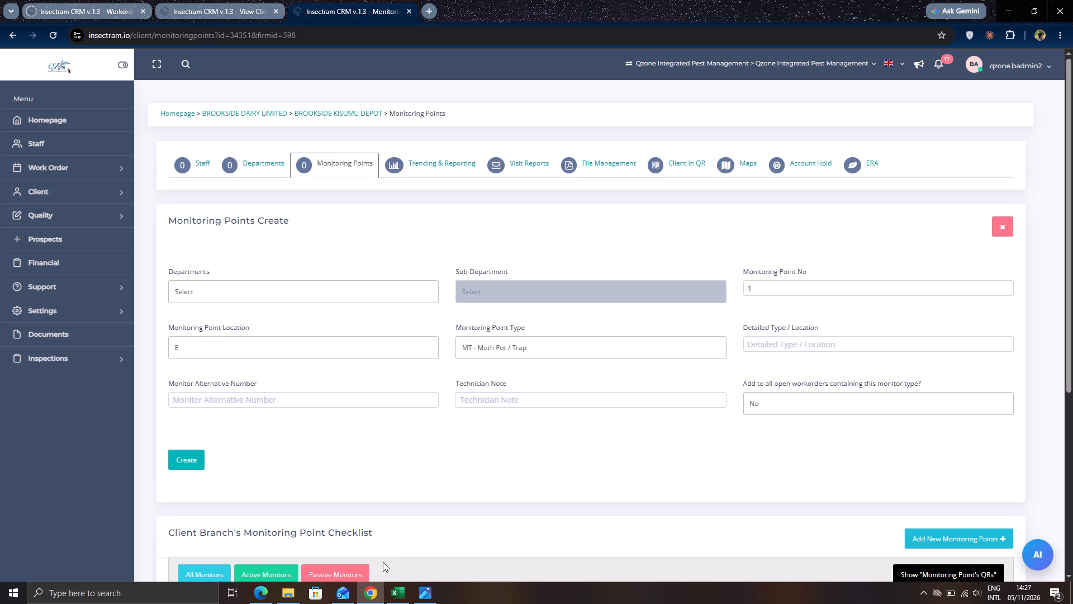
left_click(321, 291)
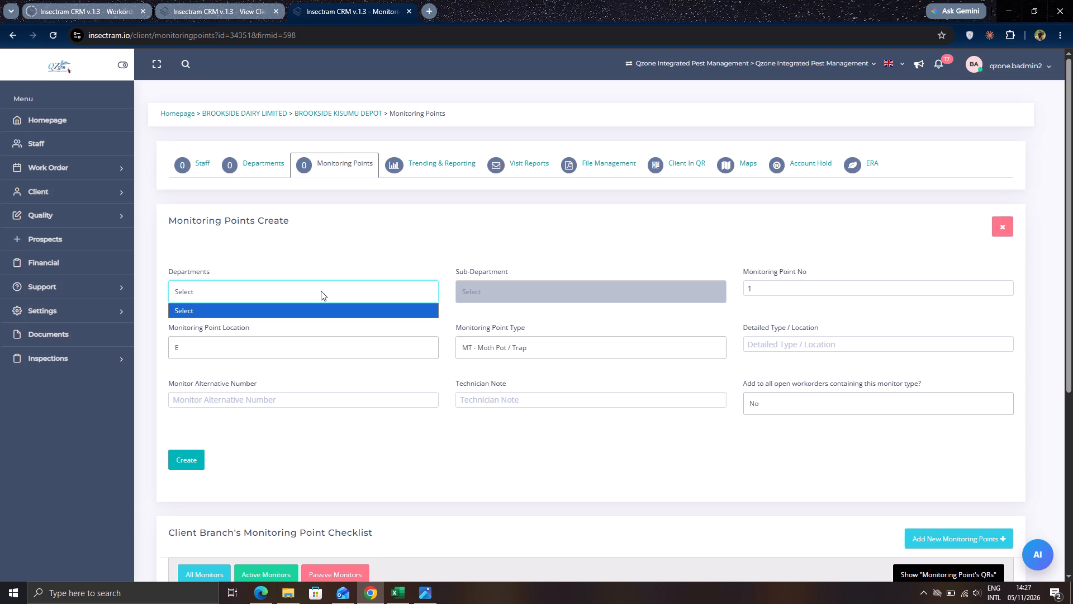
left_click(321, 291)
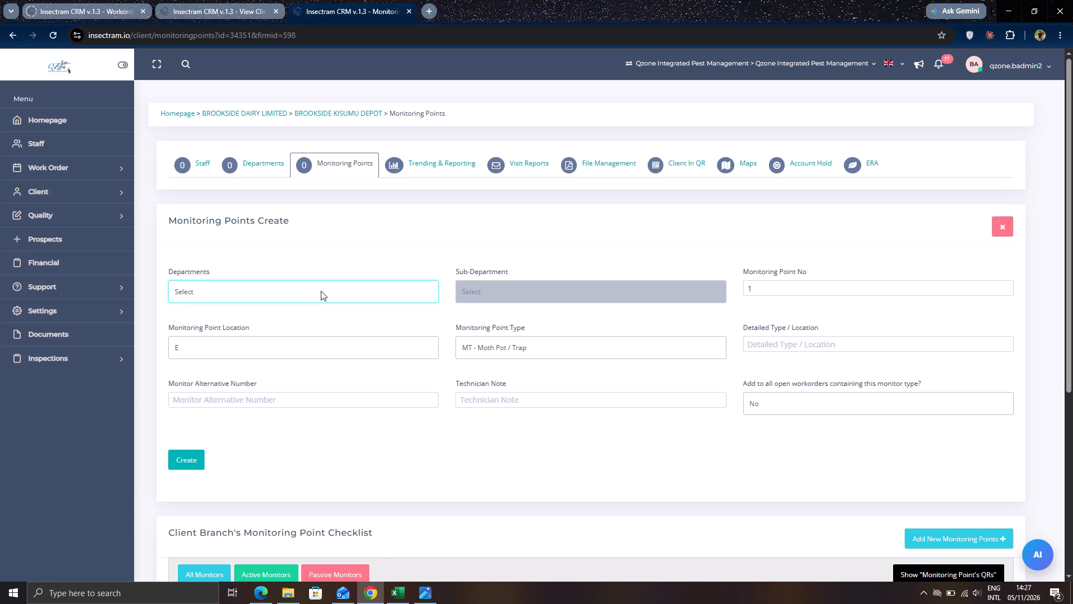
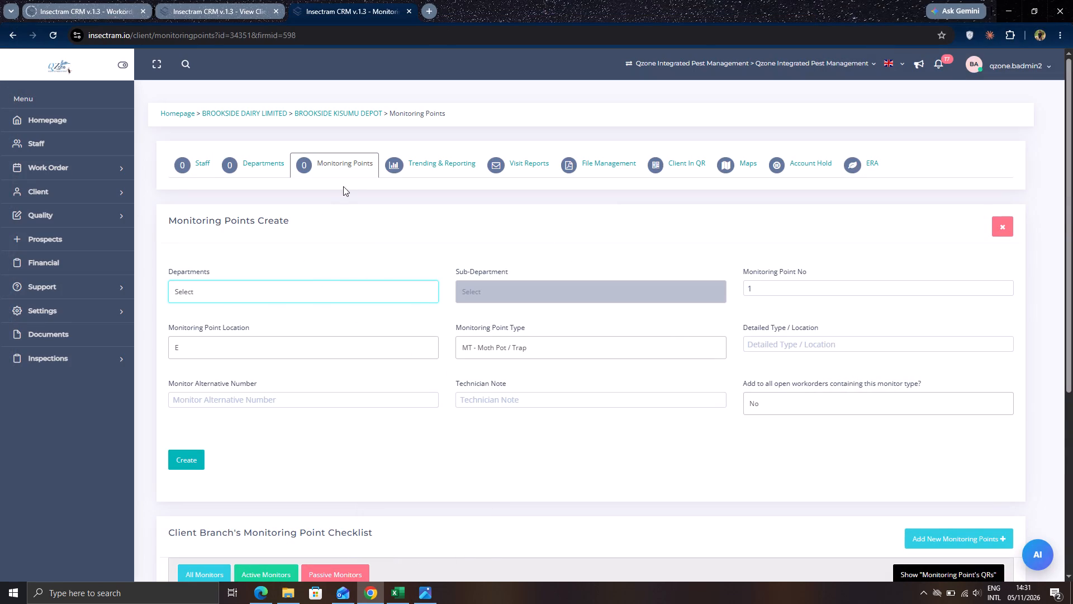
Create a department named "Warehouse 1" for BROOKSIDE KISUMU DEPOT.
left_click(255, 161)
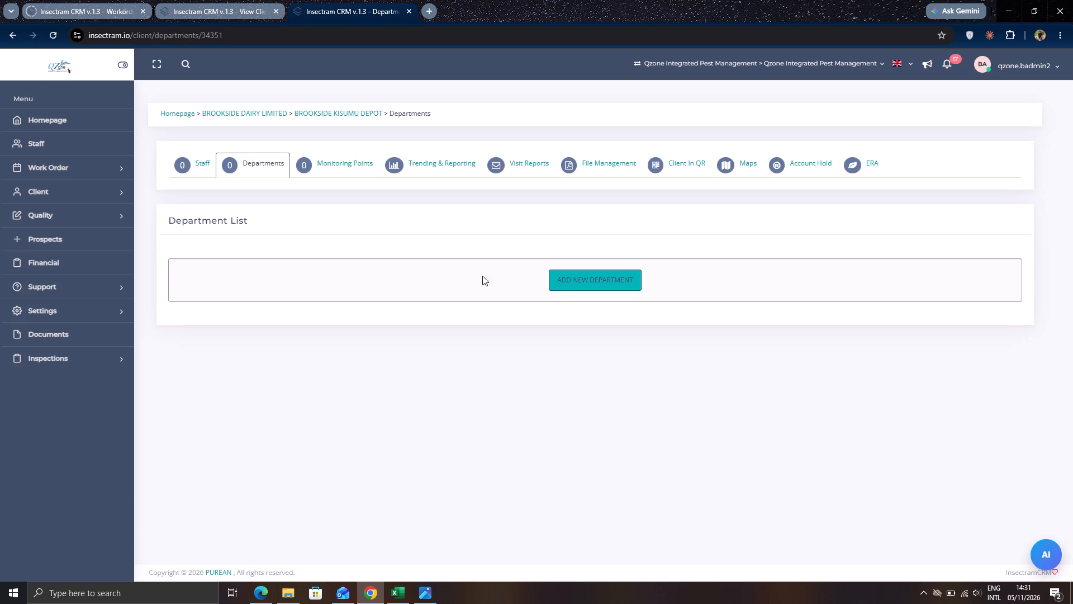
left_click(563, 278)
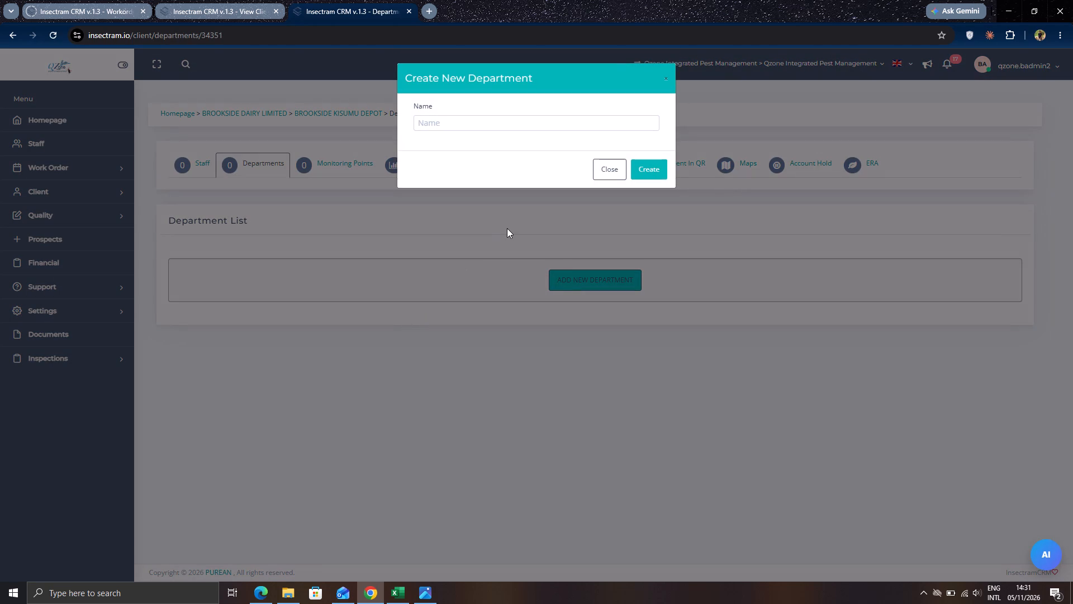
left_click(477, 123)
type("Ware")
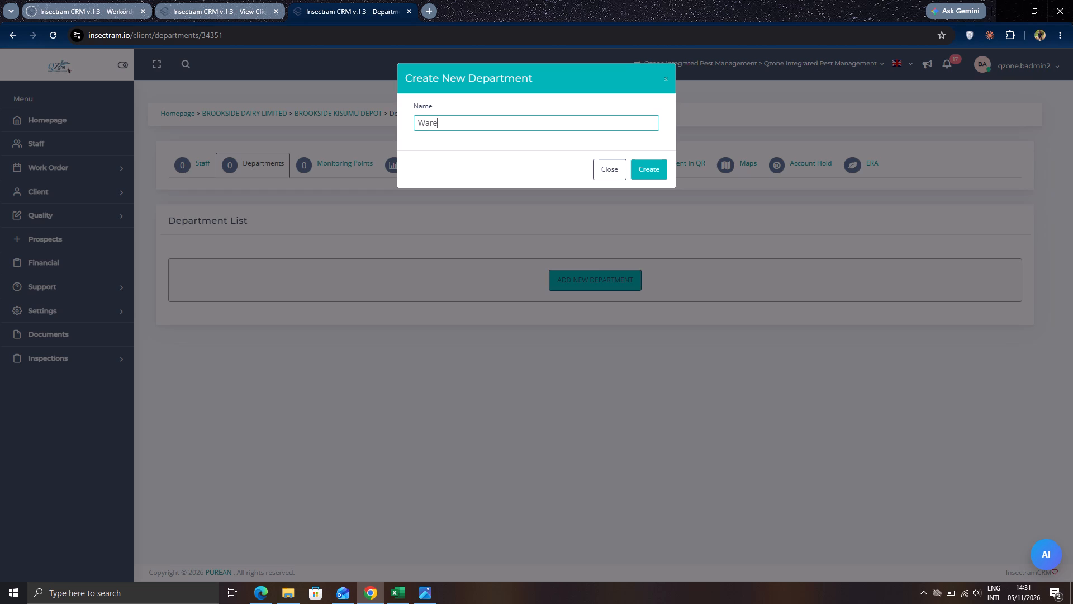
key("shift+h")
type("ouse")
key("space")
key("1")
right_click(444, 116)
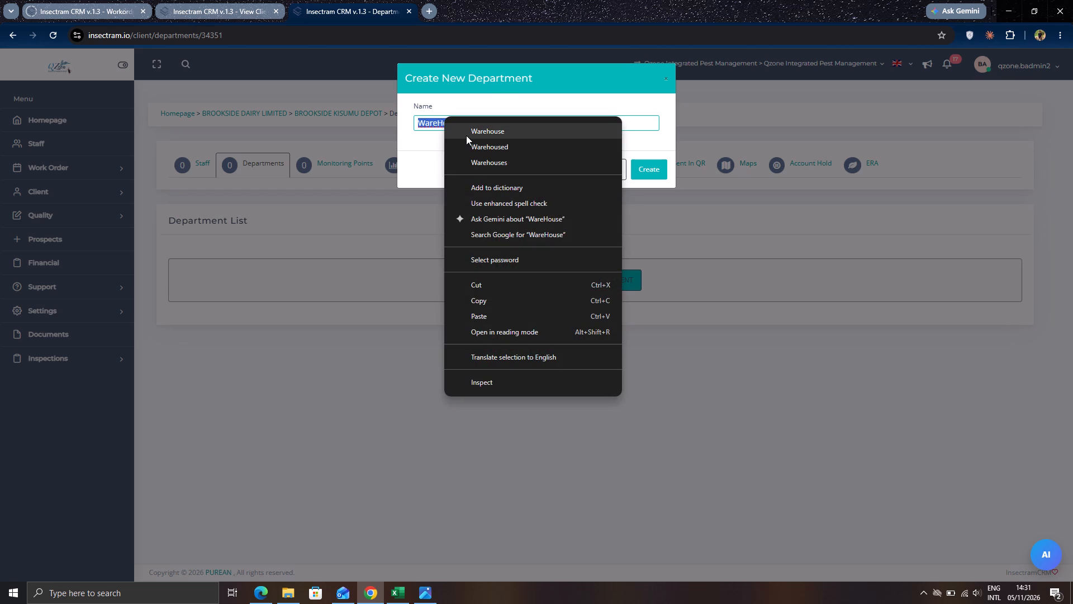
left_click(466, 135)
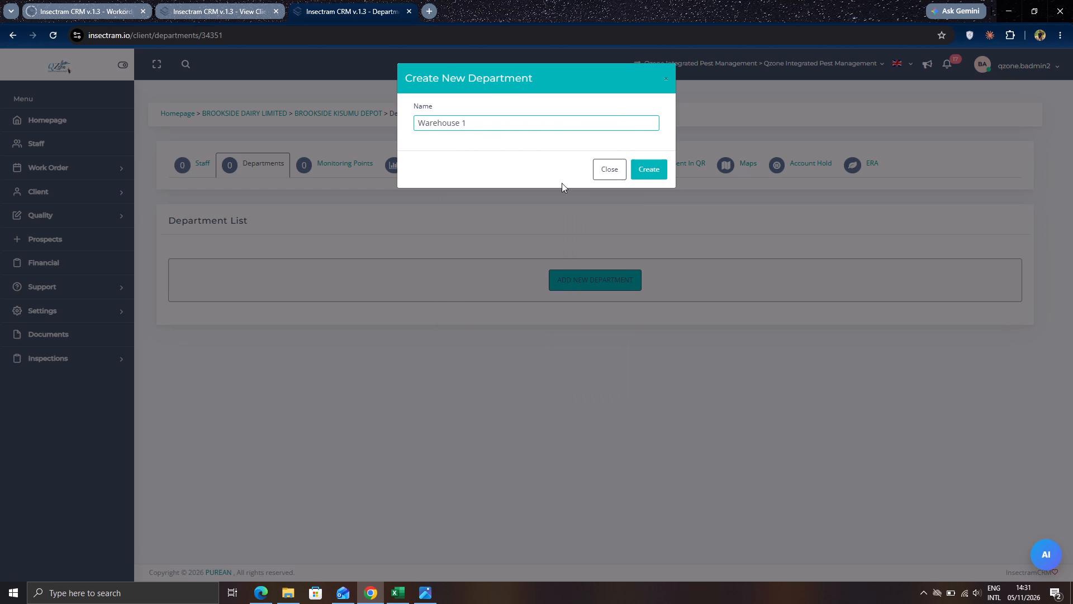
left_click(651, 178)
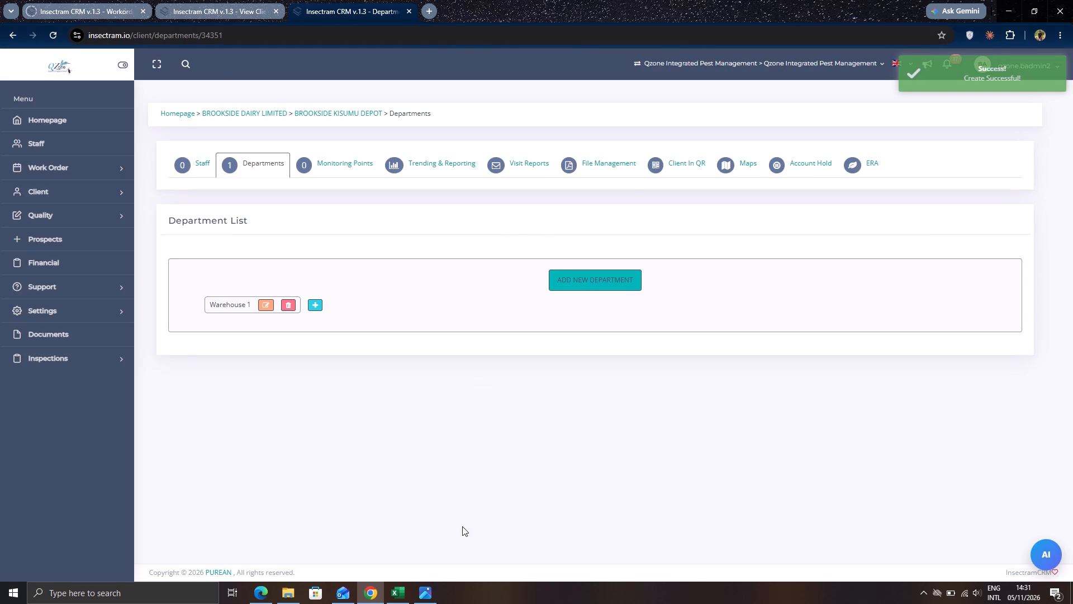
Add a second department to the depot, named "Cold Area/warehouse 2".
left_click(588, 282)
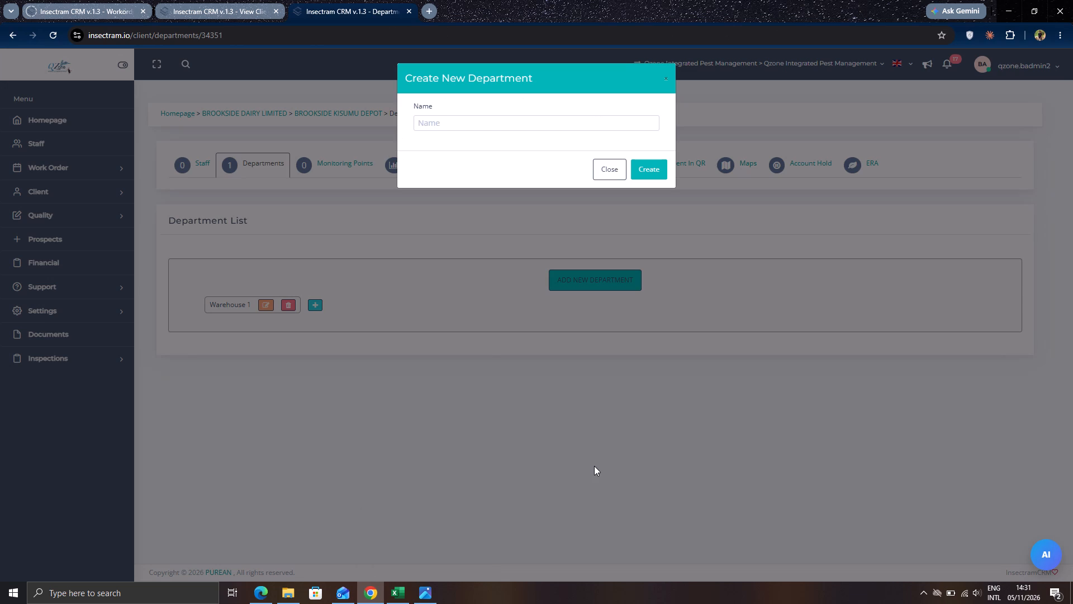
left_click(508, 122)
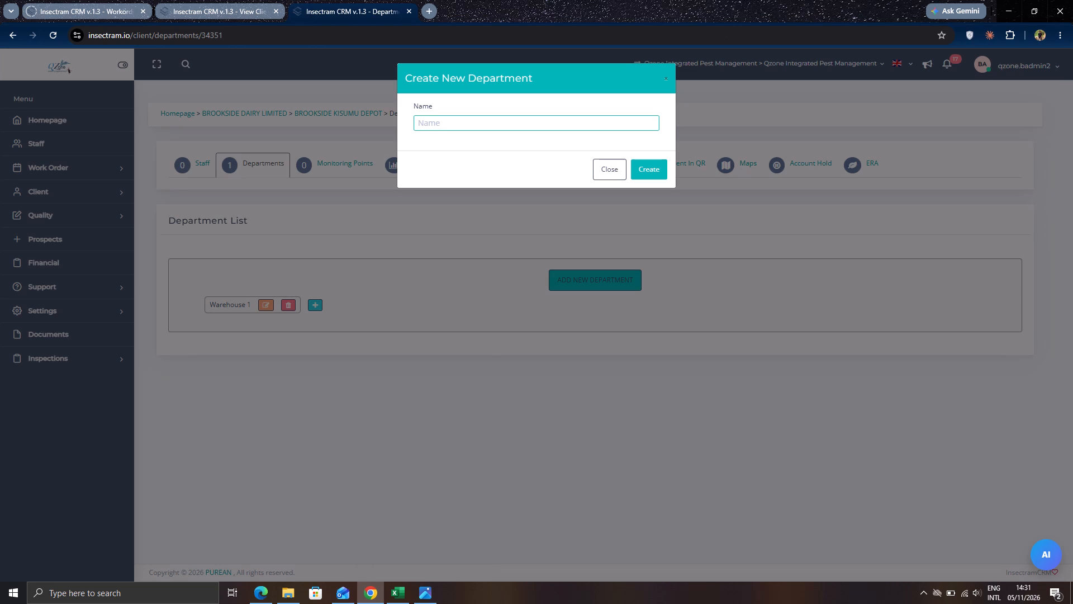
key("shift+c")
key("o")
type("ld")
key("space")
type("Area")
key("slash")
type("ware")
type("house 2")
left_click(637, 164)
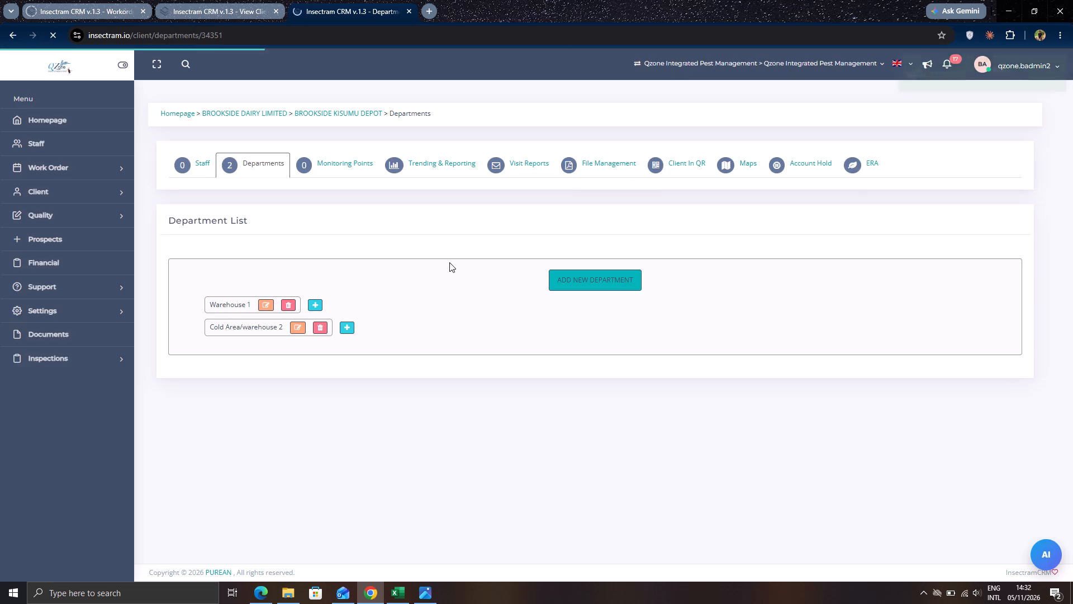
Add another department to the depot's department list, named "Warehouse 3".
left_click(567, 281)
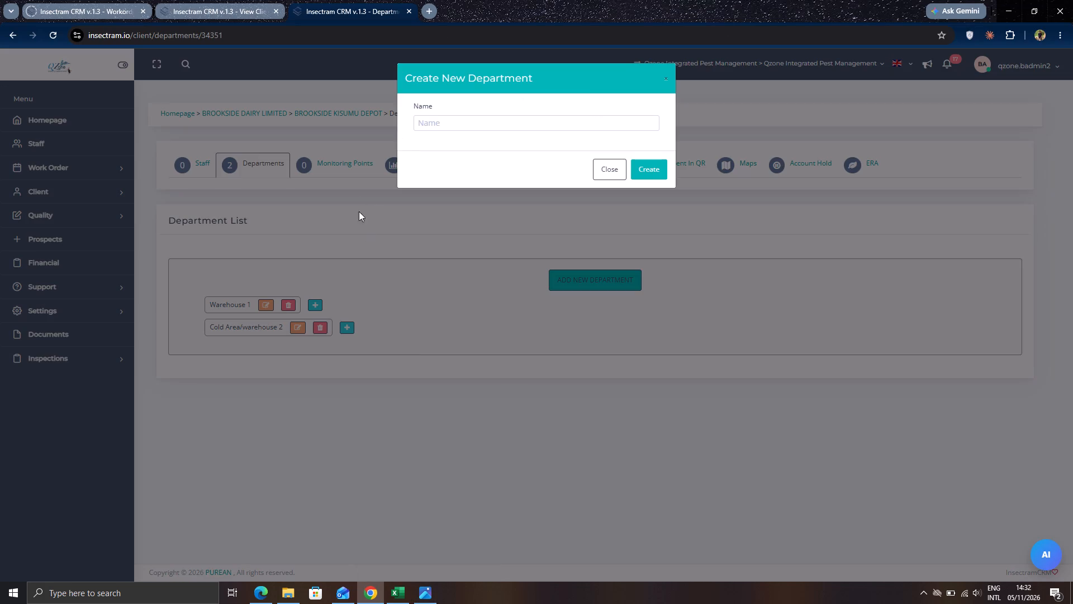
left_click(466, 123)
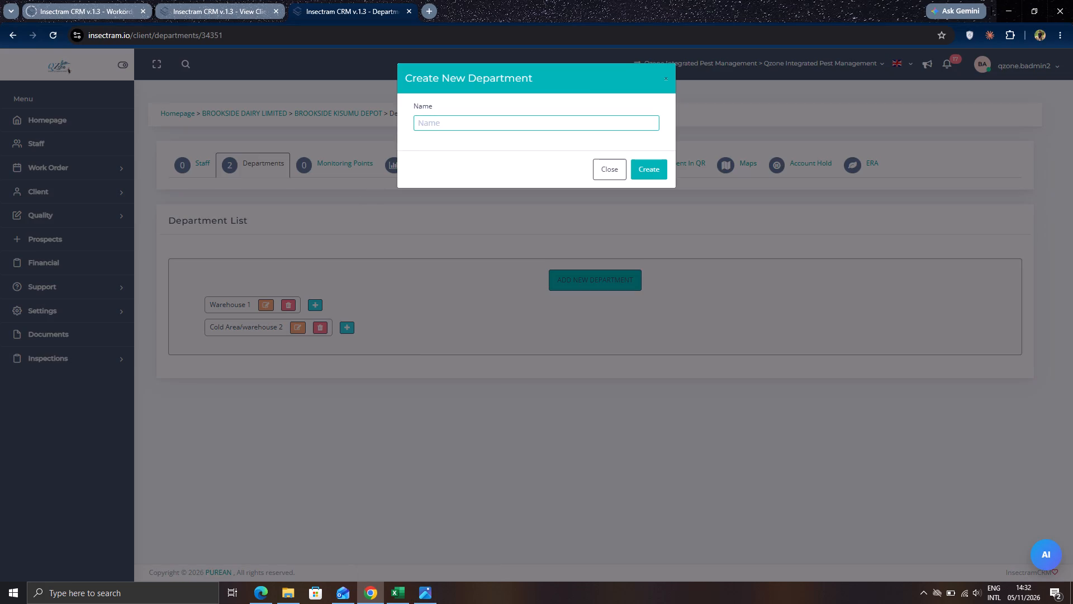
key("w")
type("are")
type("house 3")
left_click(644, 170)
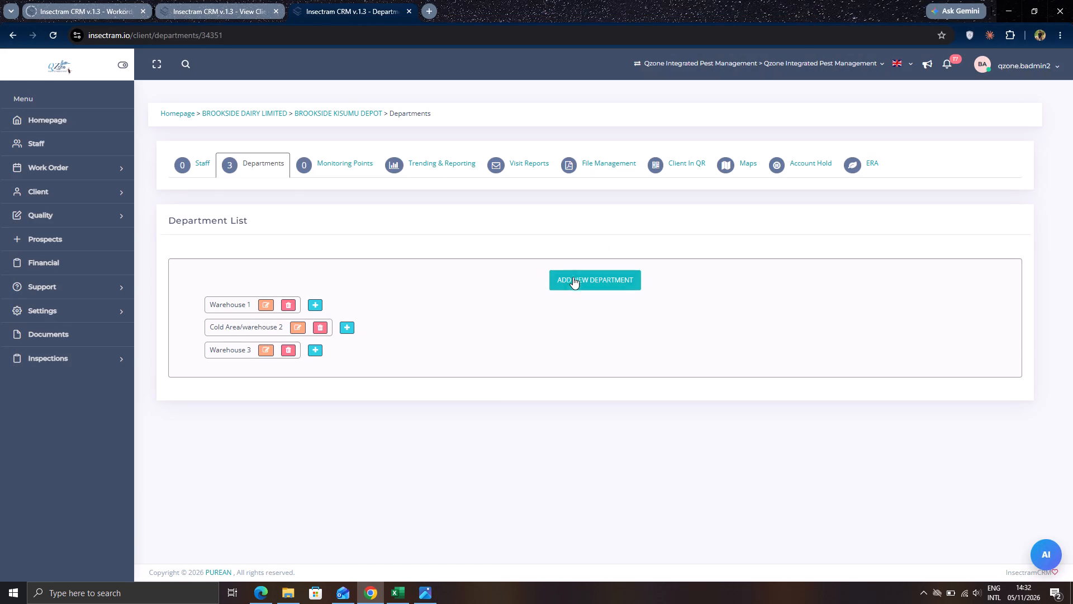
Add another department to the depot's department list, named "Warehouse 4".
left_click(573, 278)
type("Ware")
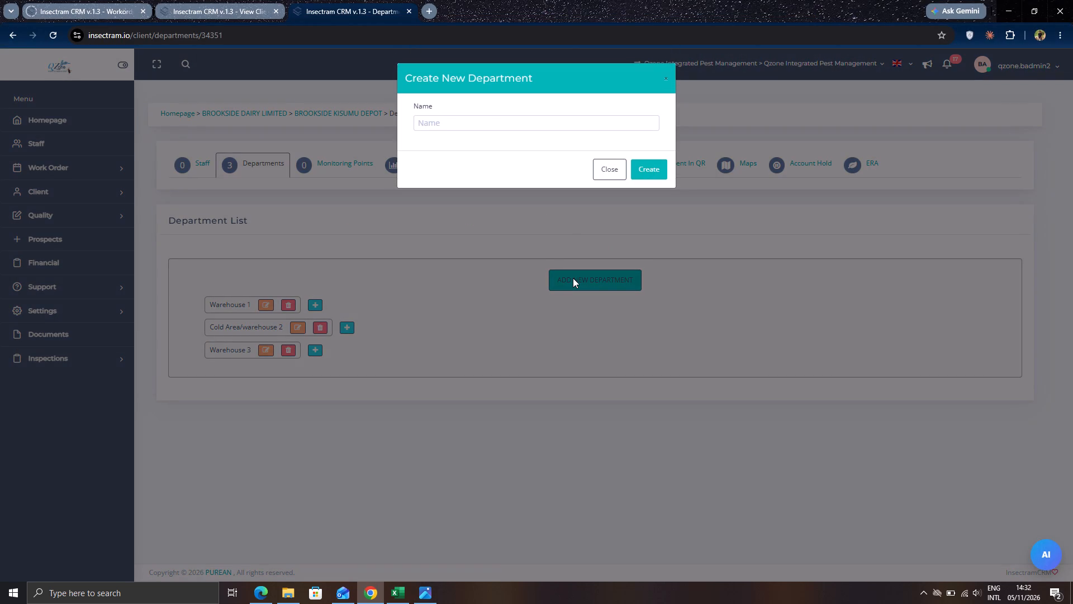
left_click(451, 126)
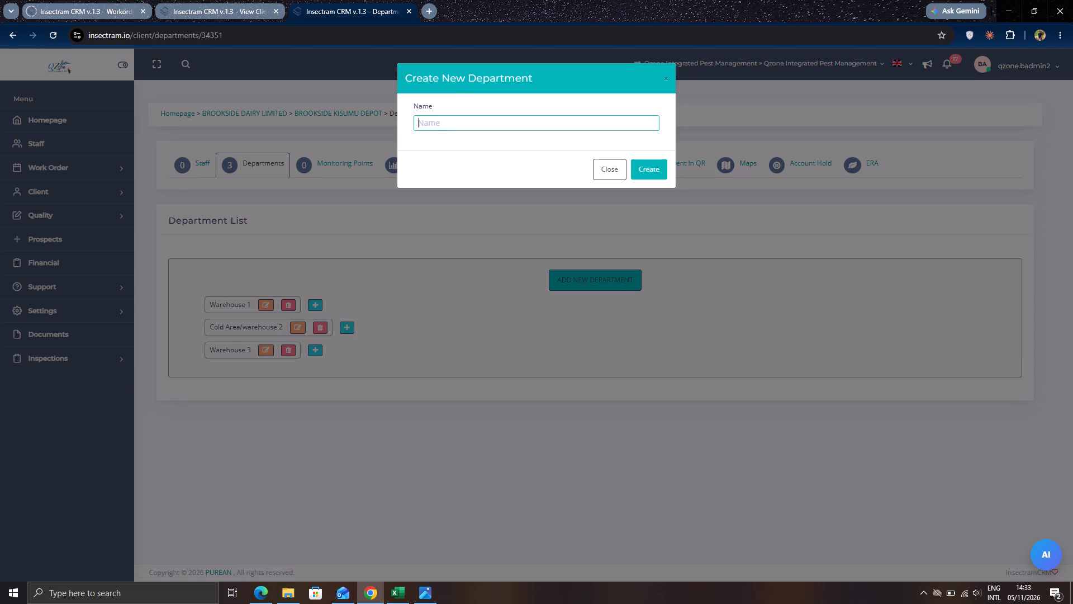
key("shift+w")
type("arehouse 4")
left_click(663, 180)
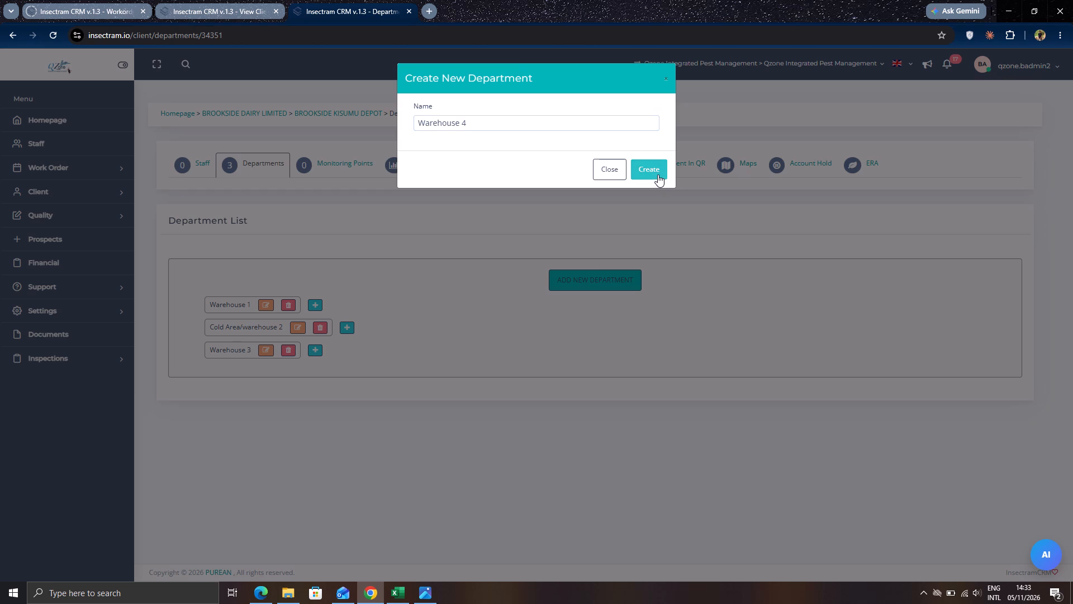
left_click(658, 174)
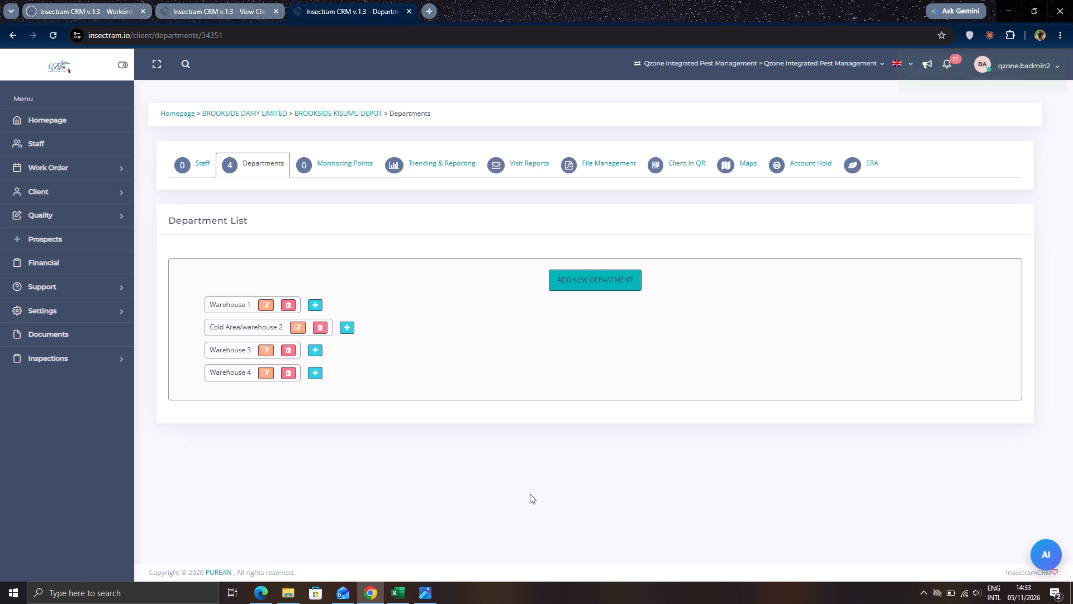
Consult the site layout in Warehouse_Map.png in Photos, and add a department named "Admin store" to the depot in the CRM.
left_click(434, 591)
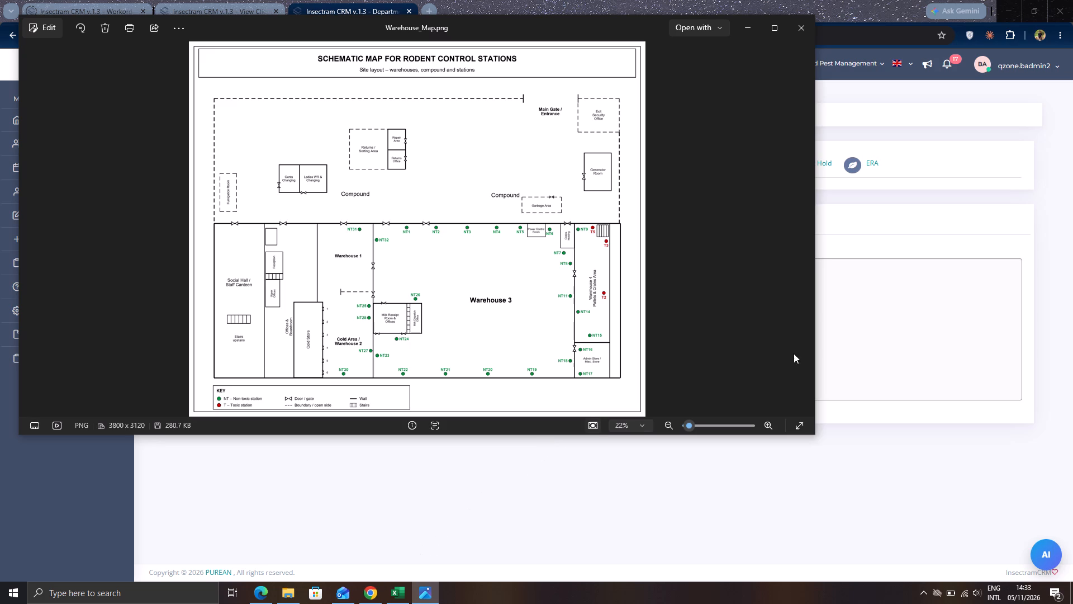
left_click(955, 328)
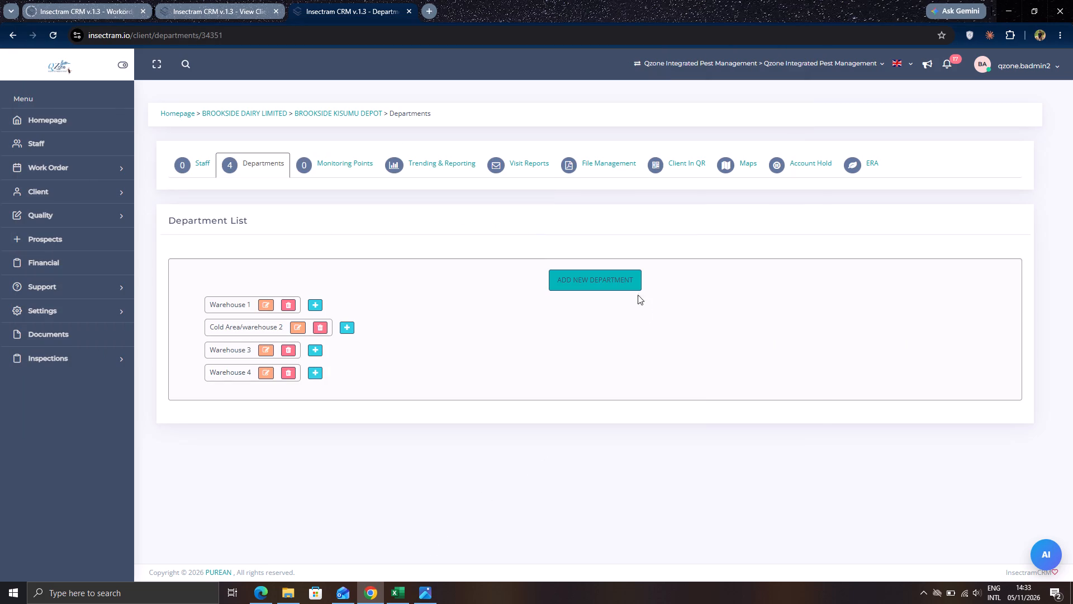
left_click(629, 286)
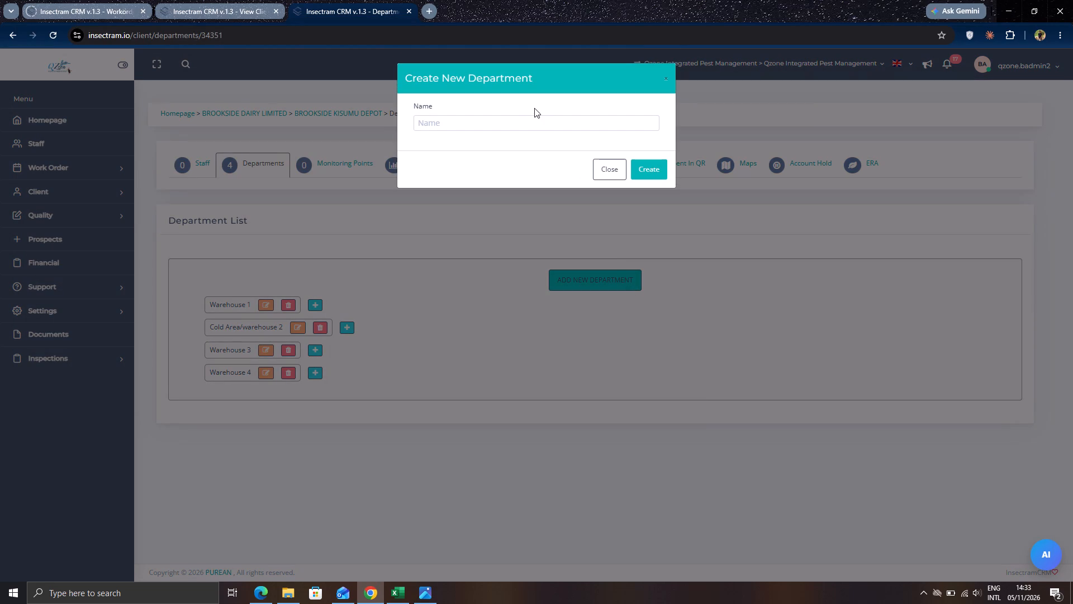
left_click(529, 117)
key("a")
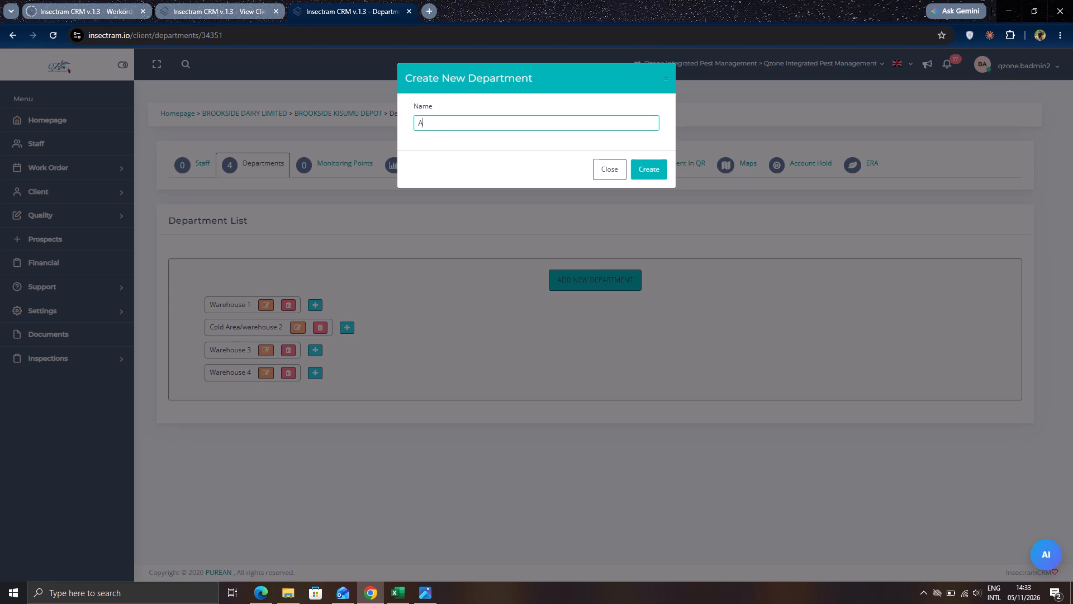
type("dmin store")
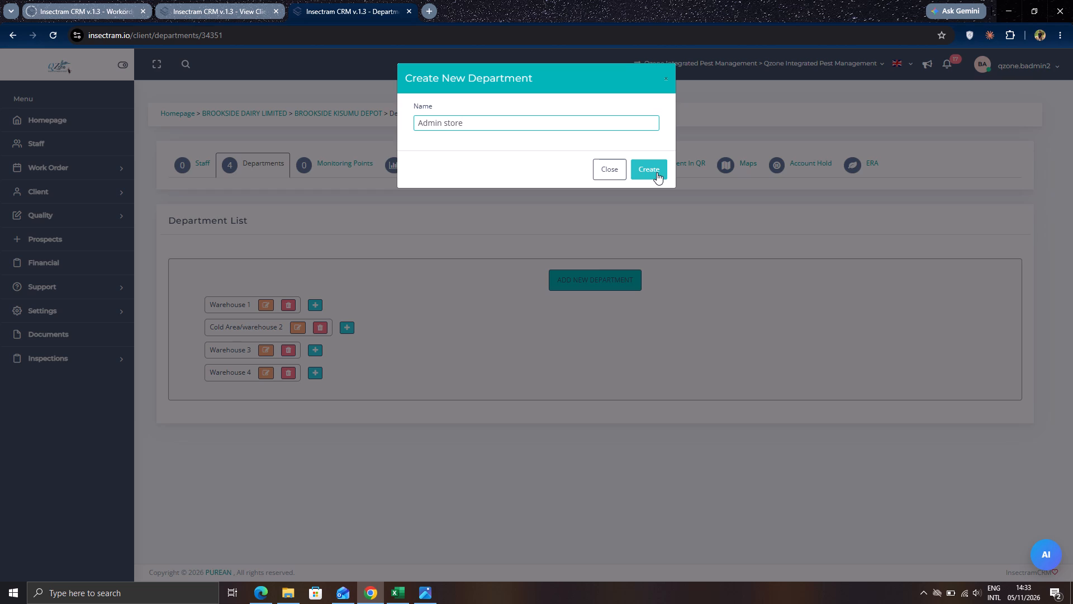
left_click(657, 172)
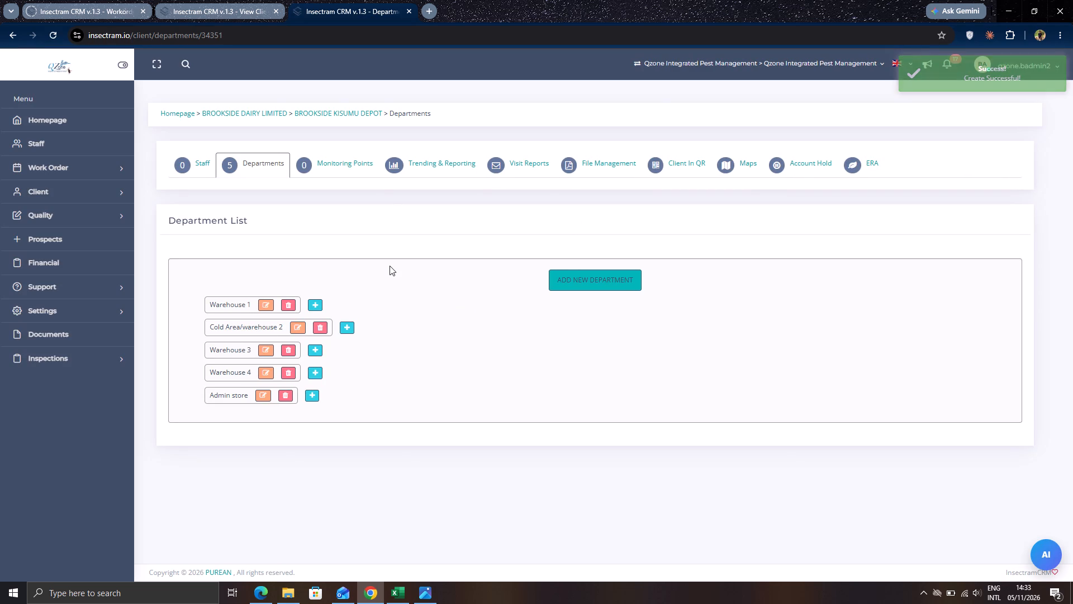
Open the form for a new monitoring point at BROOKSIDE KISUMU DEPOT.
left_click(361, 165)
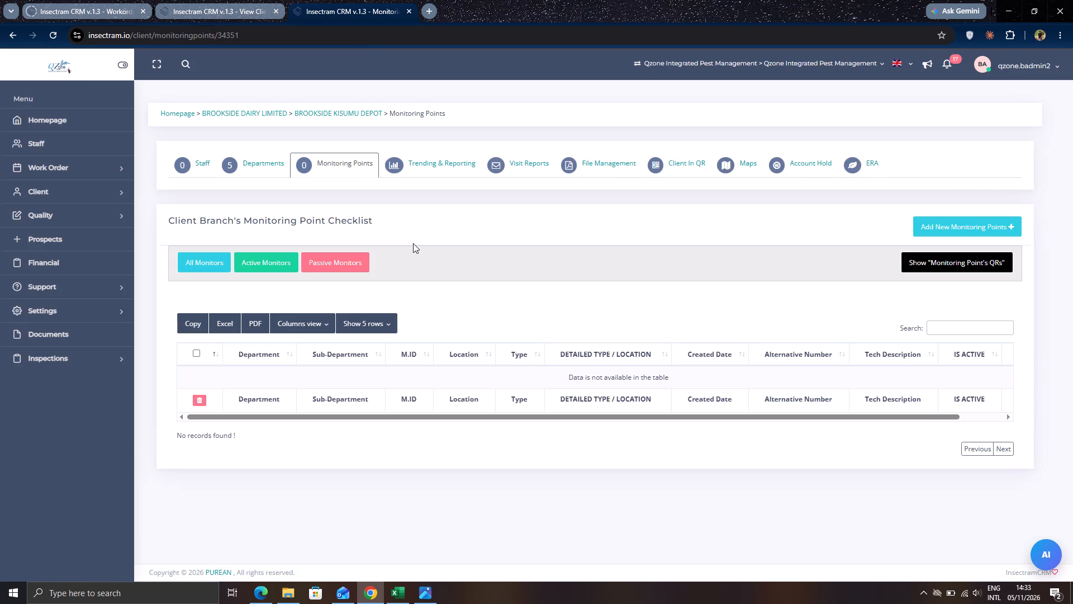
left_click(974, 221)
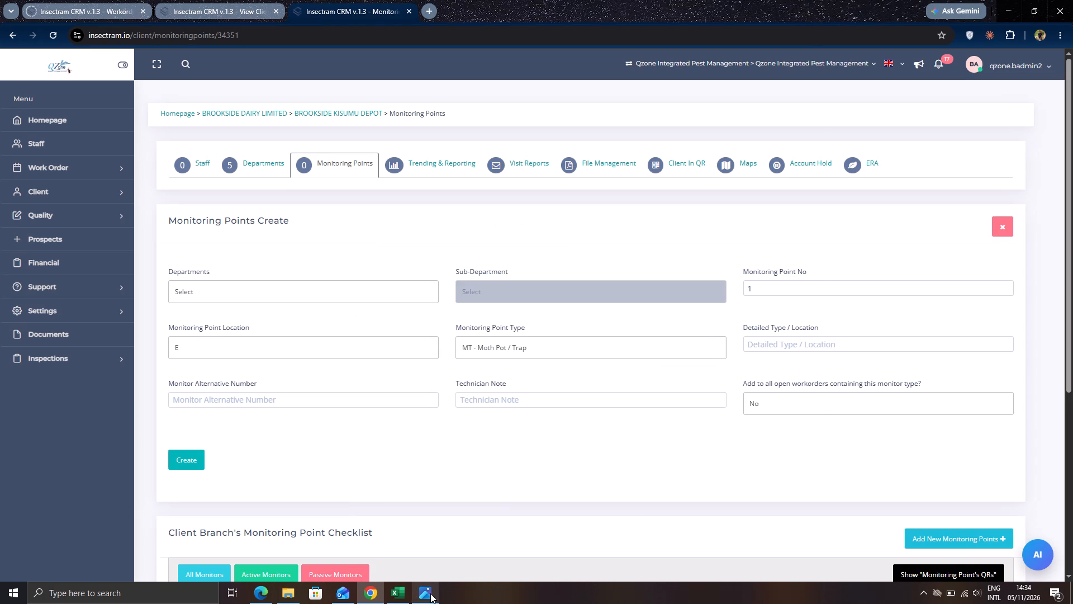
Switch to Photos and examine the rodent control station positions on Warehouse_Map.png.
left_click(430, 593)
left_click(785, 32)
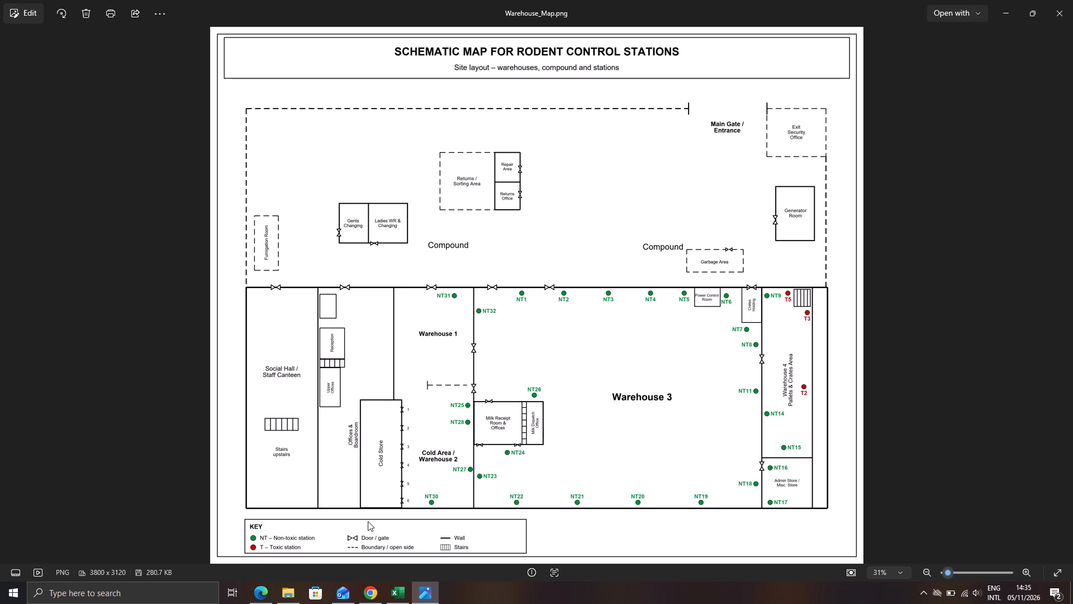
Find the WhatsApp app on the computer and open it.
left_click(149, 588)
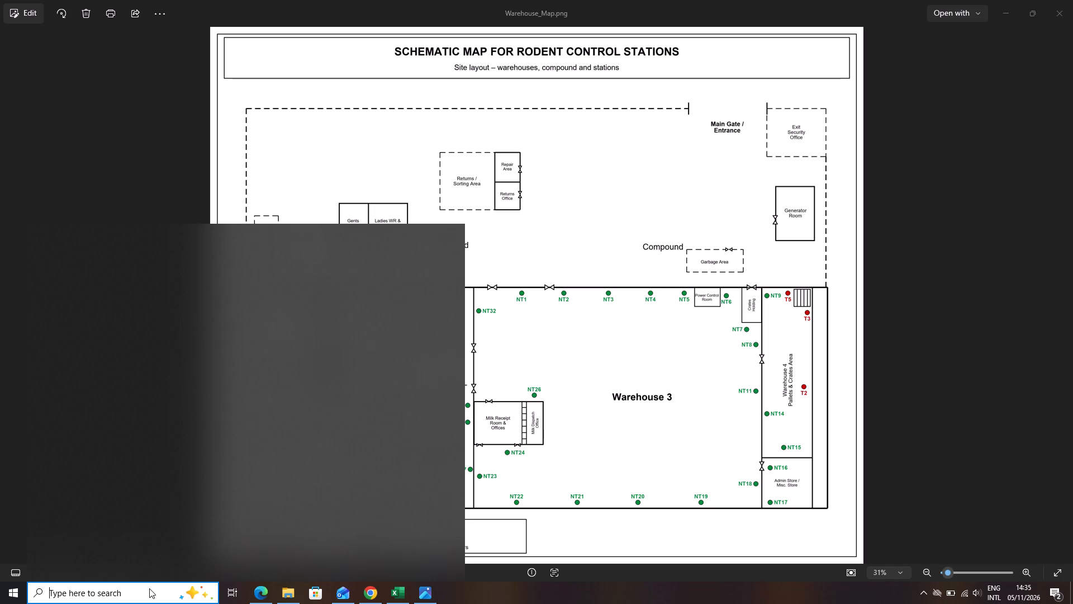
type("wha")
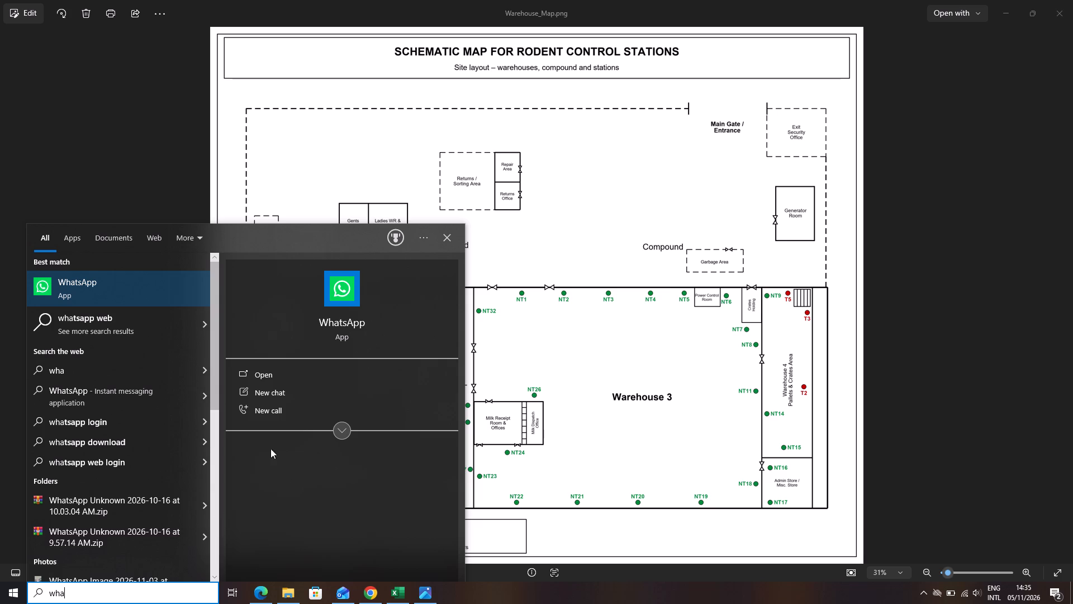
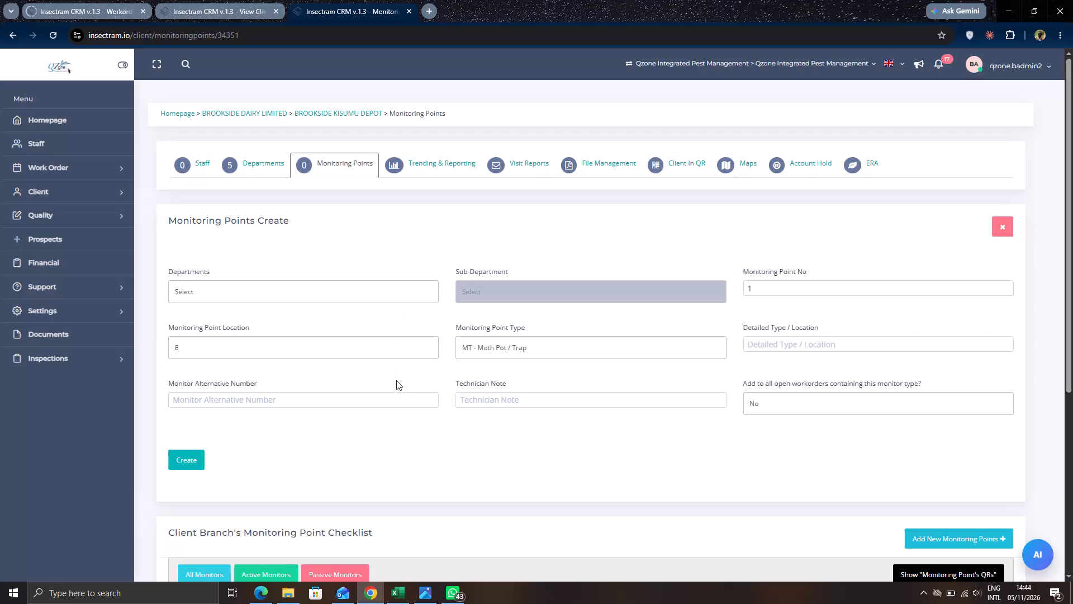
Set the new monitoring point's department to Cold Area/warehouse 2.
left_click(306, 290)
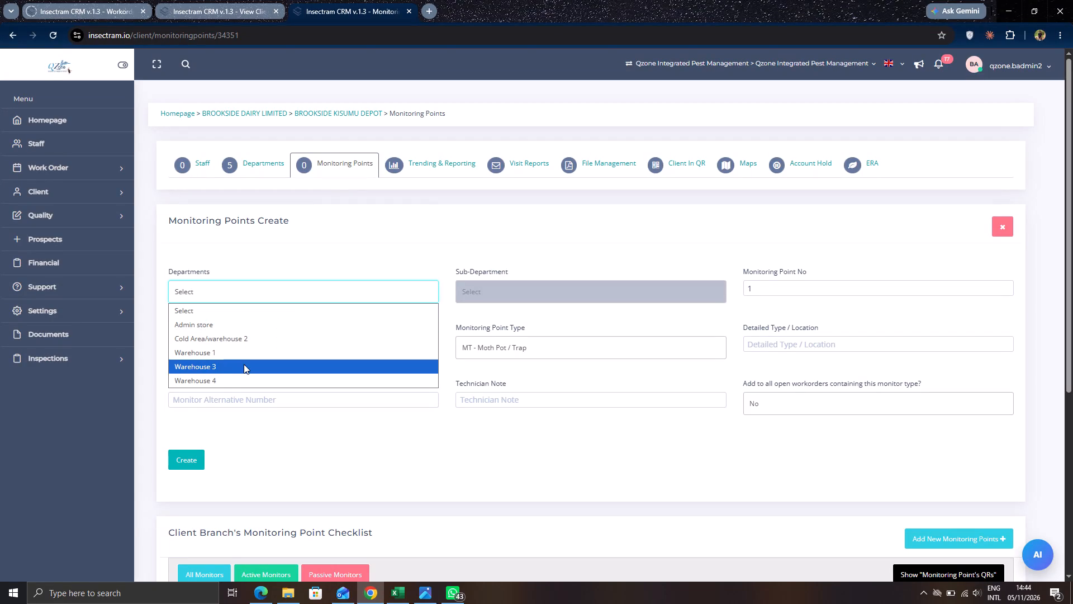
left_click(257, 342)
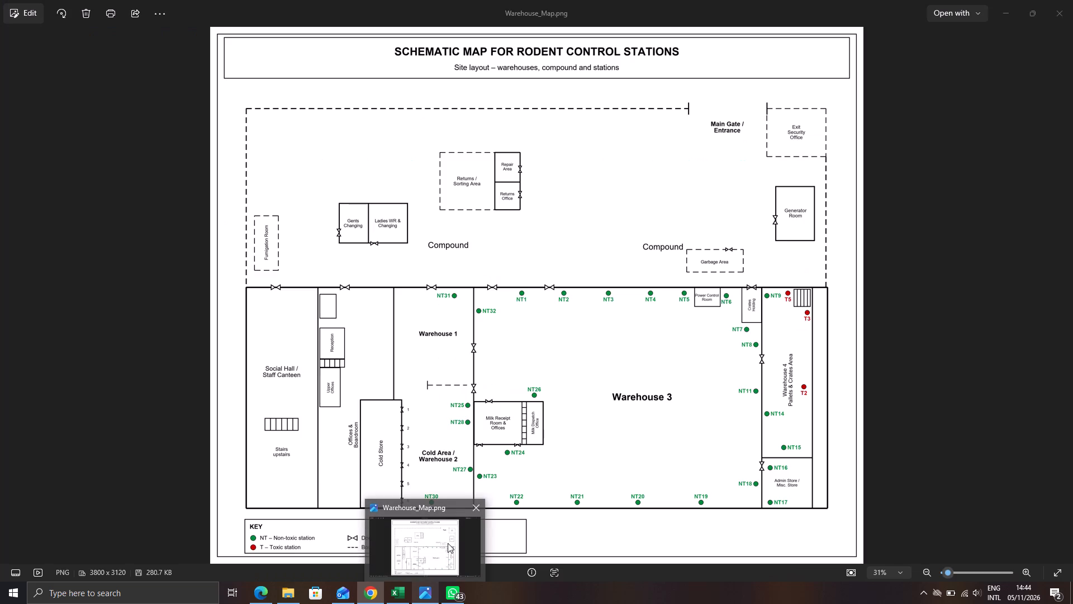
Set the new monitoring point's department to Warehouse 3, its location to I and its type to RM - NonToxic - Rodent Monitor.
left_click(286, 286)
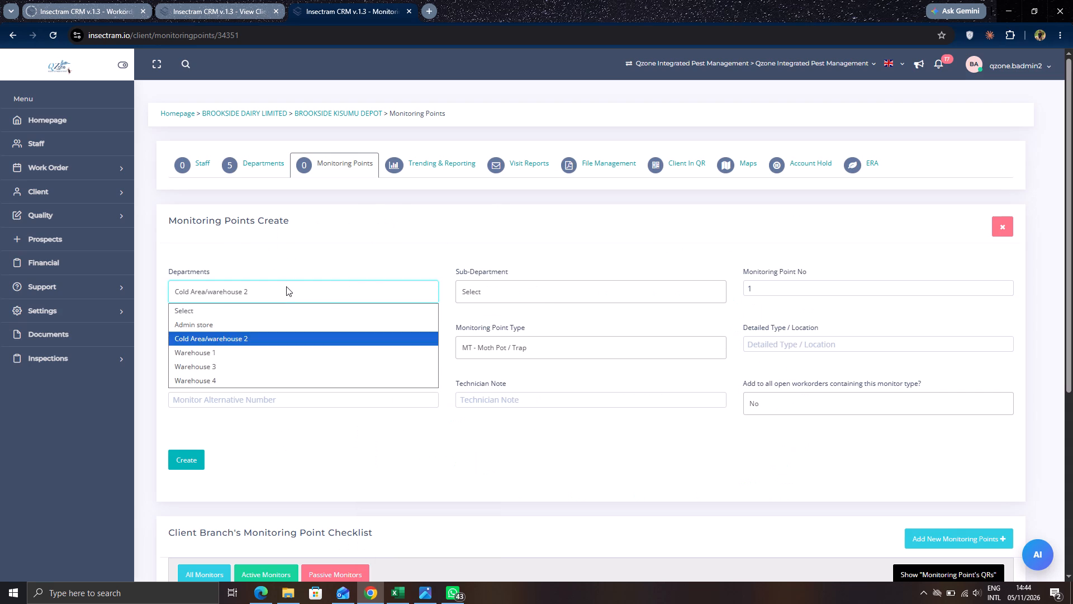
left_click(243, 369)
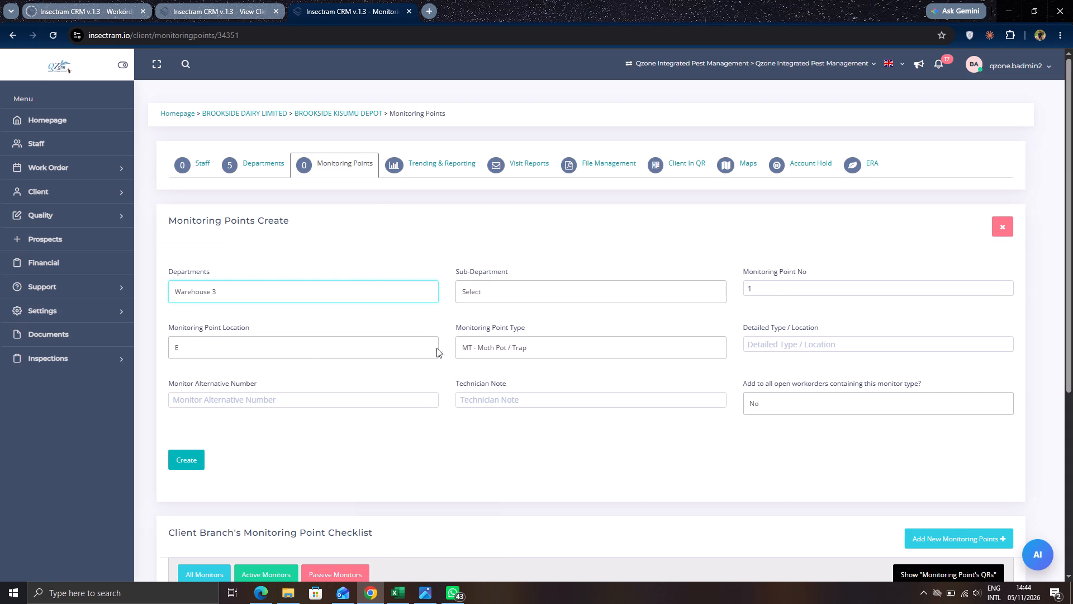
left_click(321, 352)
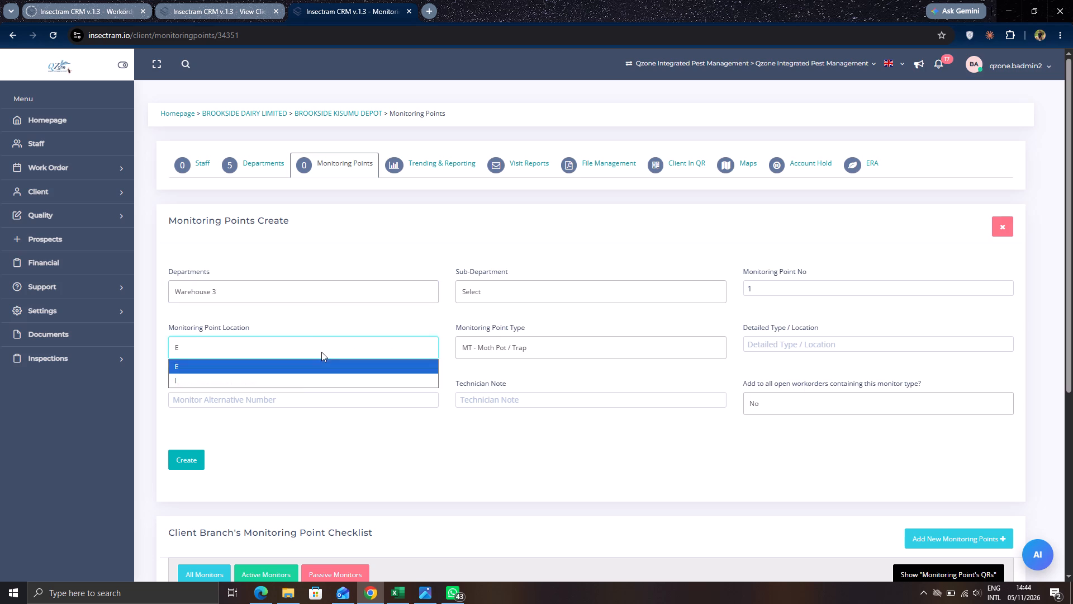
left_click(289, 386)
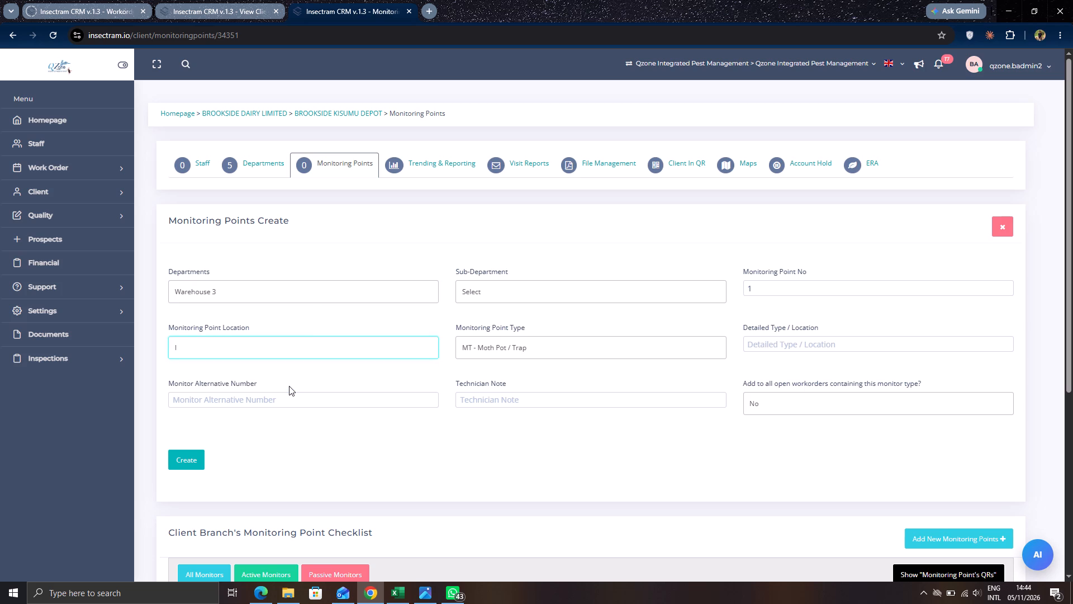
left_click(492, 348)
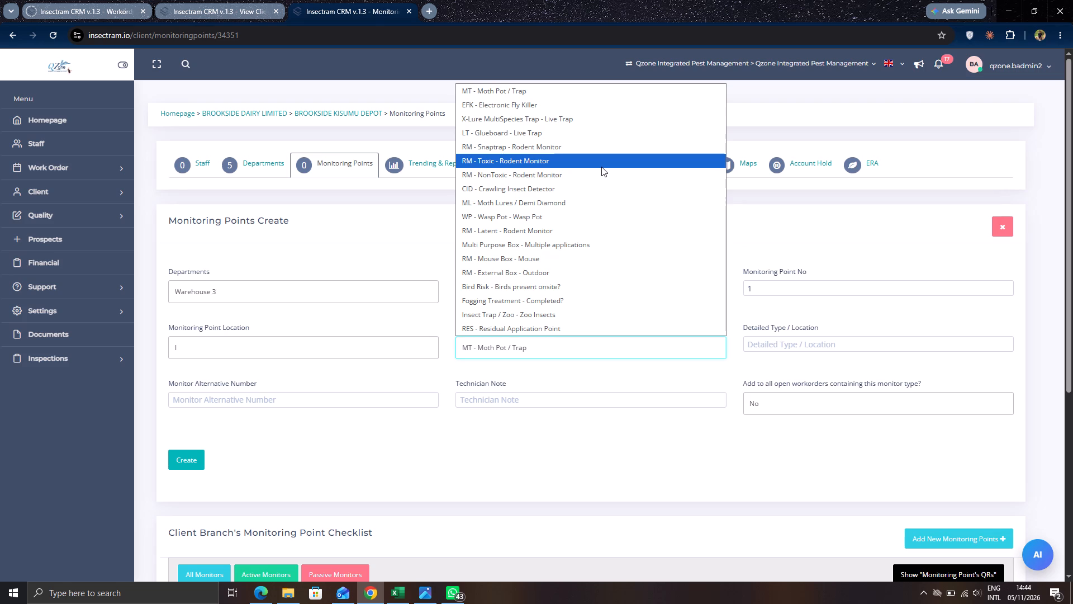
left_click(595, 176)
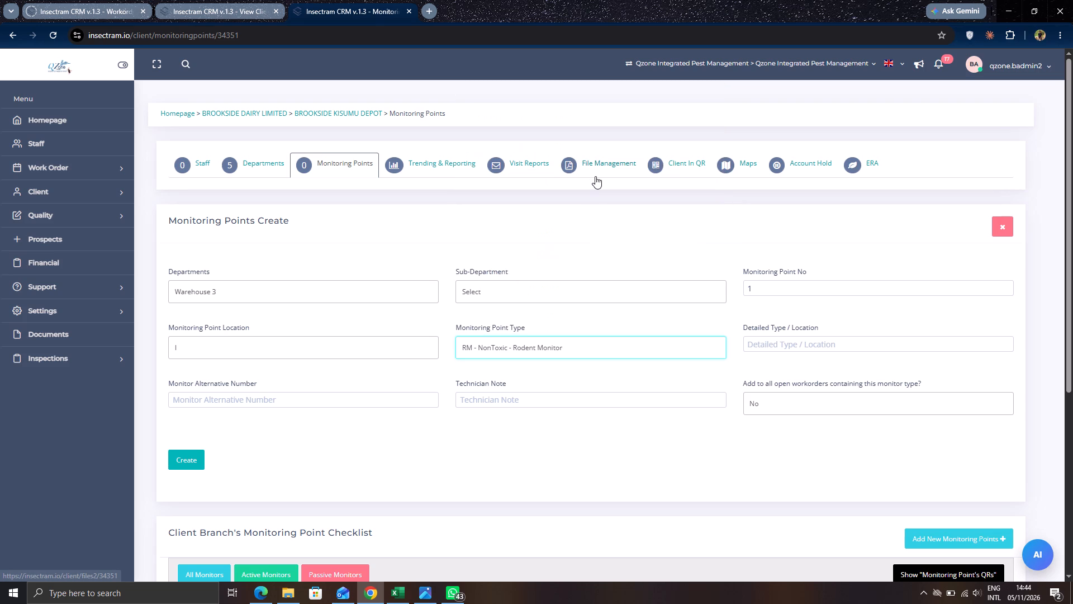
Enter "NT-1" as the detailed type / location of monitoring point 1.
left_click(780, 346)
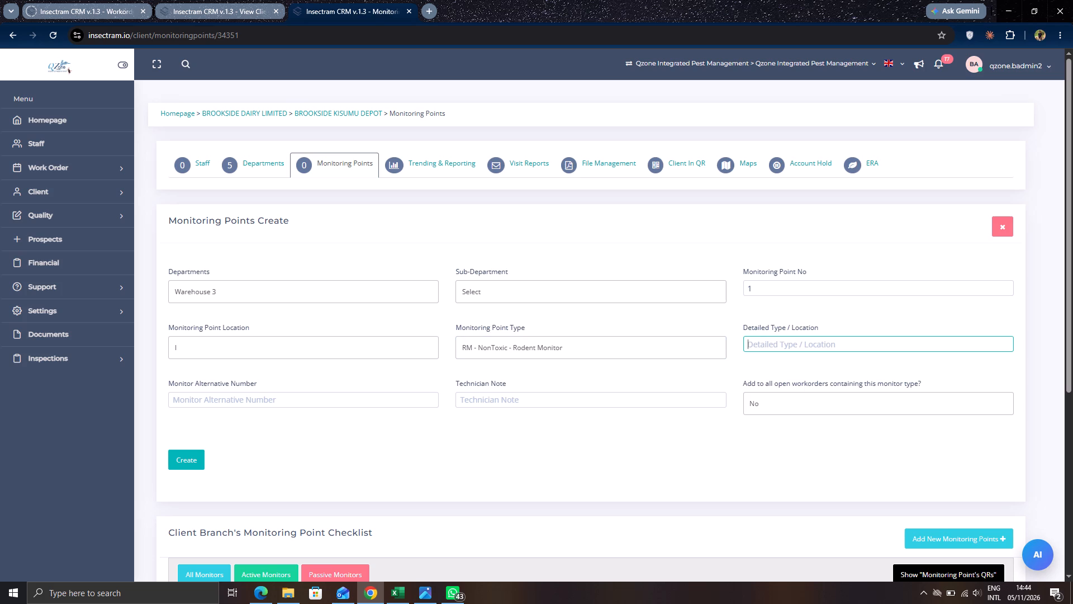
type("NT")
key("minus")
key("1")
left_click(756, 345)
type("OXC")
key("BackSpace")
key("BackSpace")
key("BackSpace")
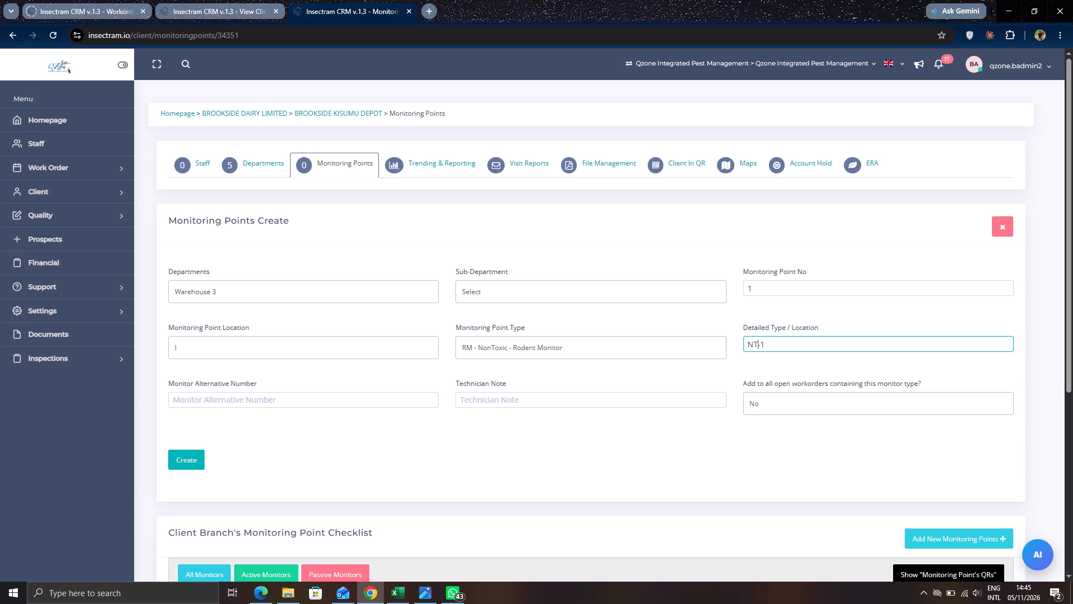
type("ix")
key("BackSpace")
key("BackSpace")
Give monitoring point 1 the alternative number "NT-1" and create it.
left_click(387, 403)
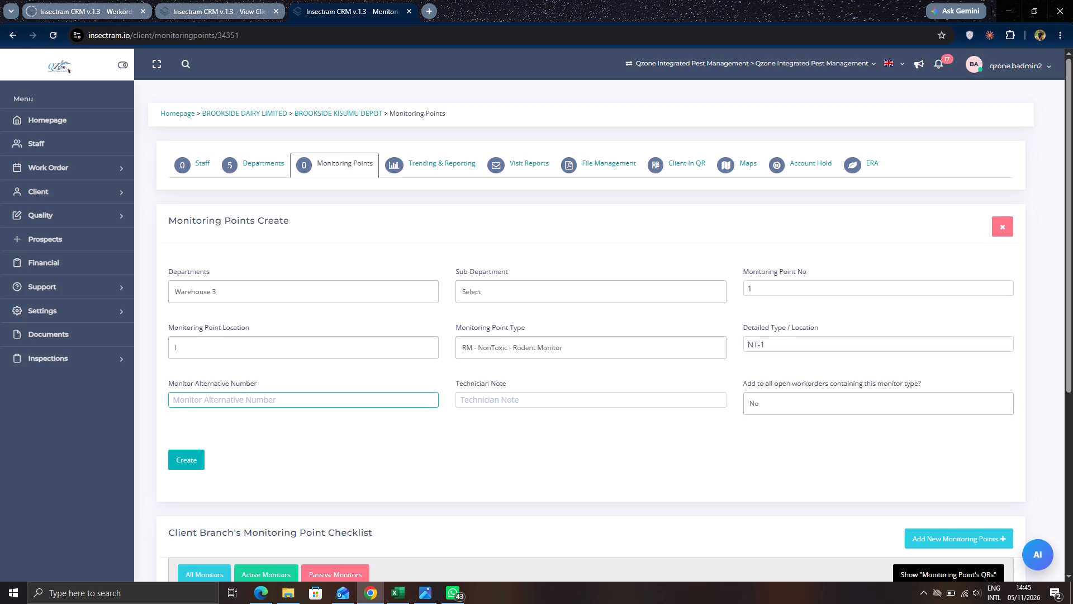
type("NT")
key("minus")
key("1")
scroll(554, 488, "down", 1)
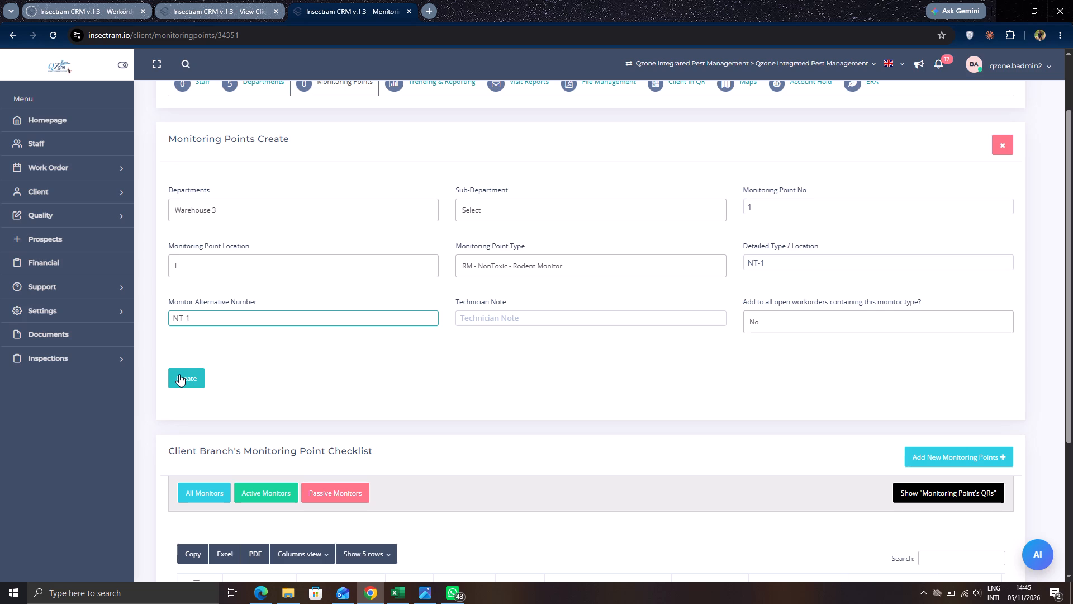
left_click(179, 374)
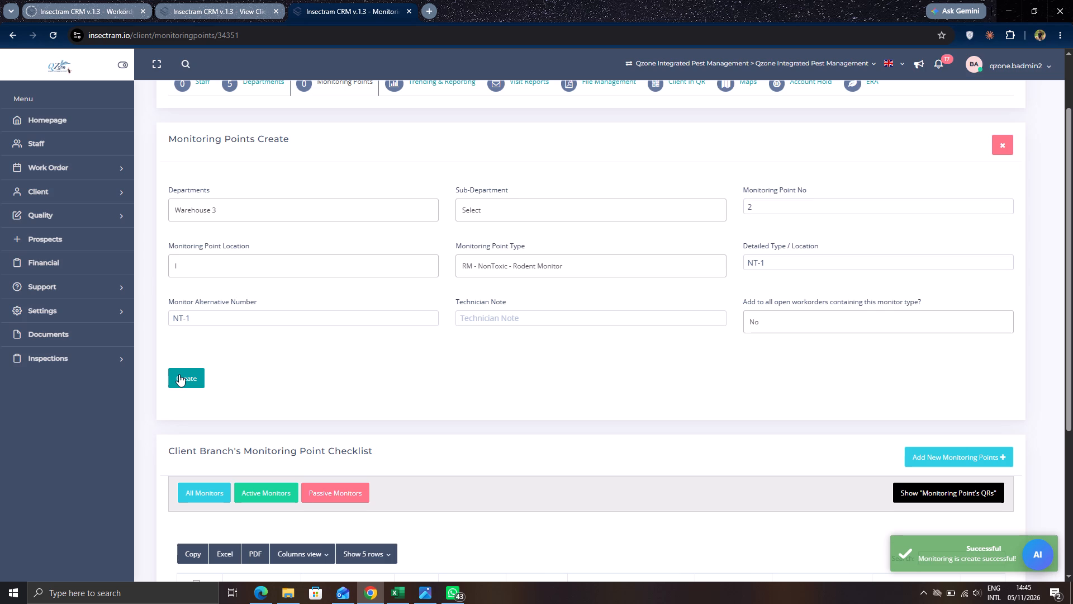
Create Warehouse 3 monitoring point 2 with alternative number "NT-2" and detailed type / location "NT-".
left_click(772, 258)
key("BackSpace")
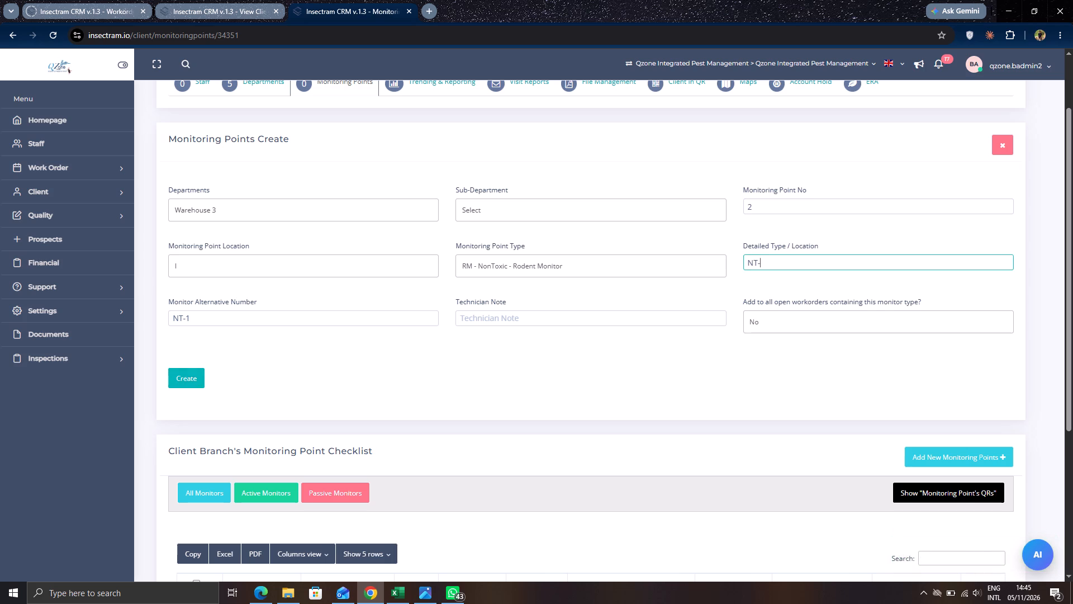
left_click(288, 317)
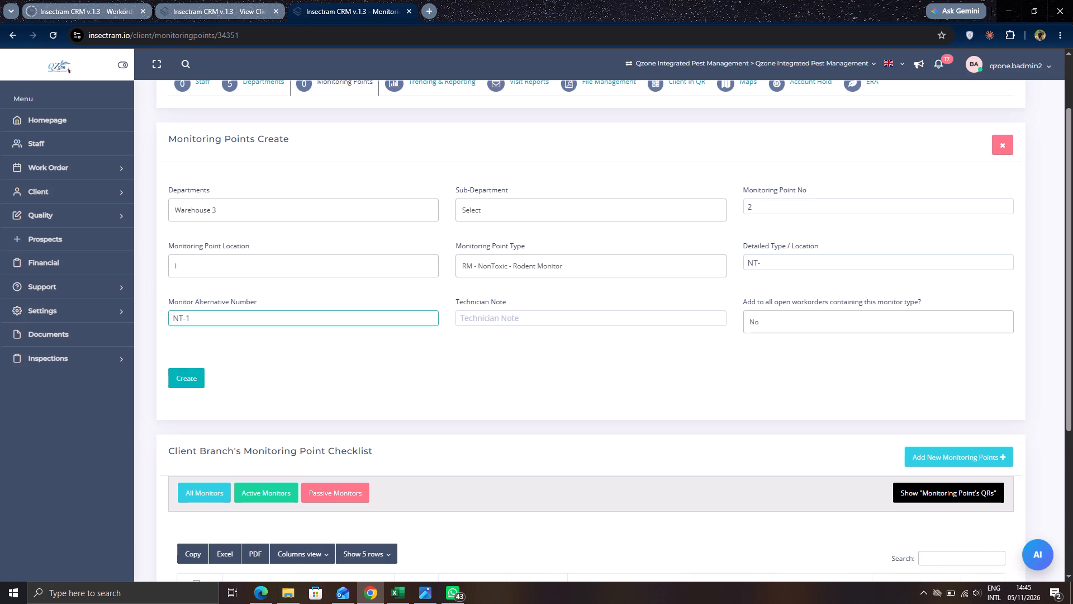
key("BackSpace")
key("2")
left_click(201, 376)
Create Warehouse 3 monitoring point 3 with "NT-3" as both alternative number and detailed type / location.
left_click(201, 320)
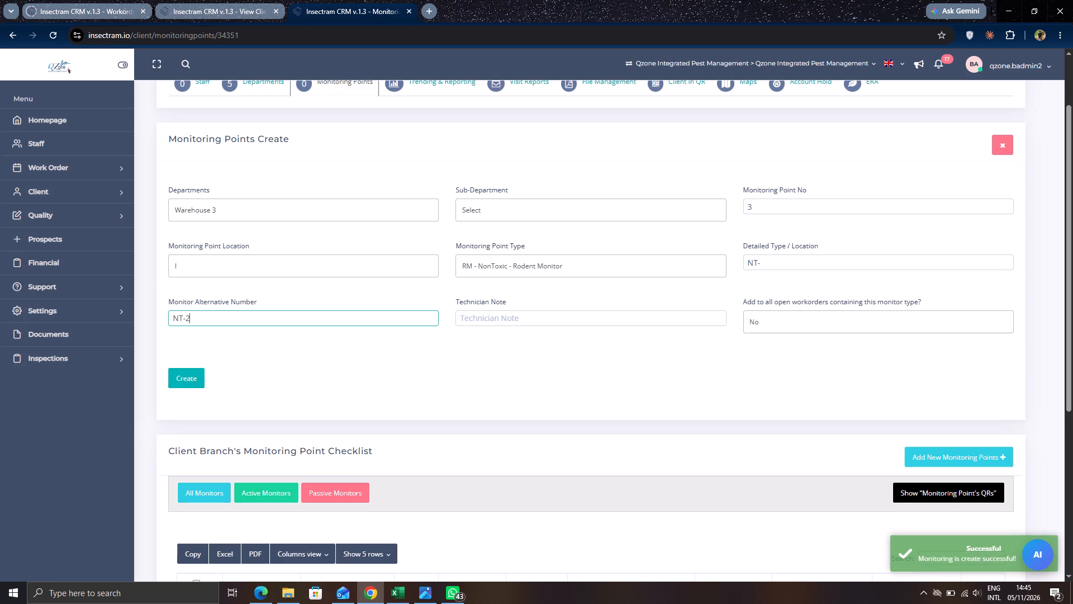
key("BackSpace")
key("3")
left_click(778, 257)
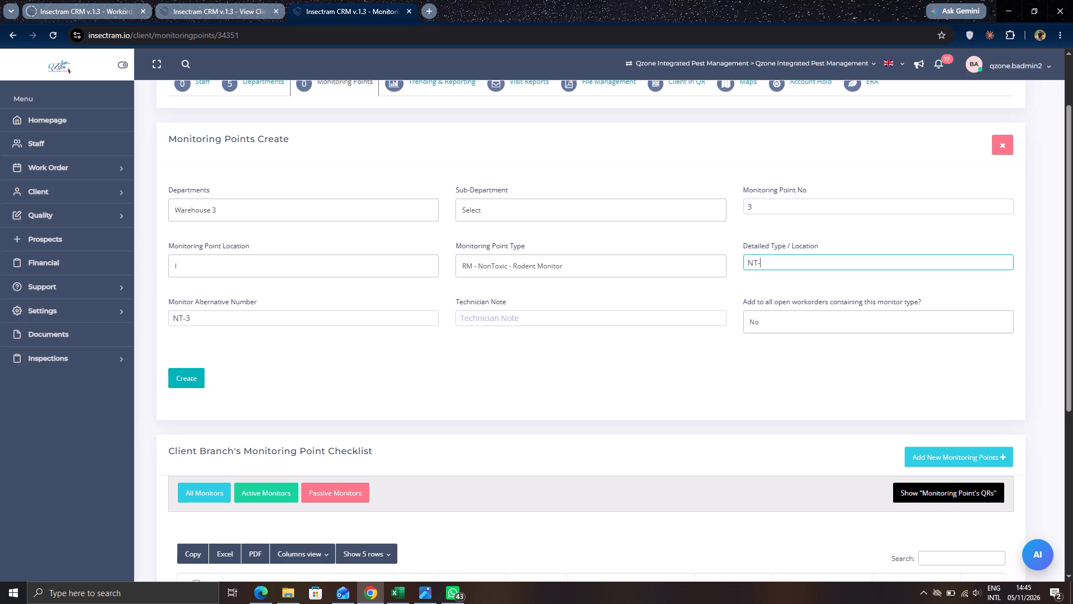
key("3")
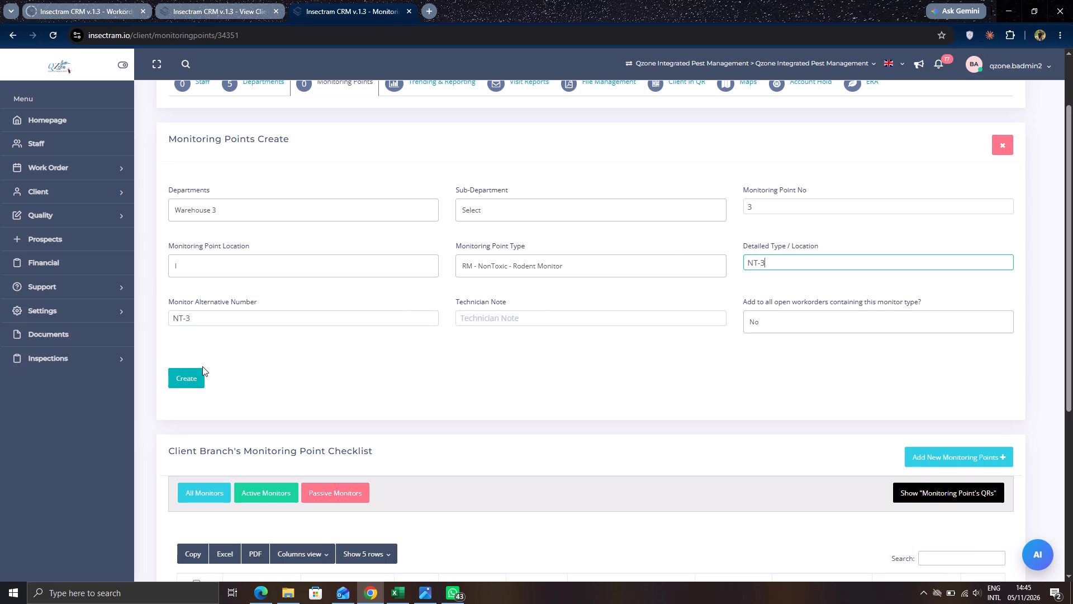
left_click(194, 377)
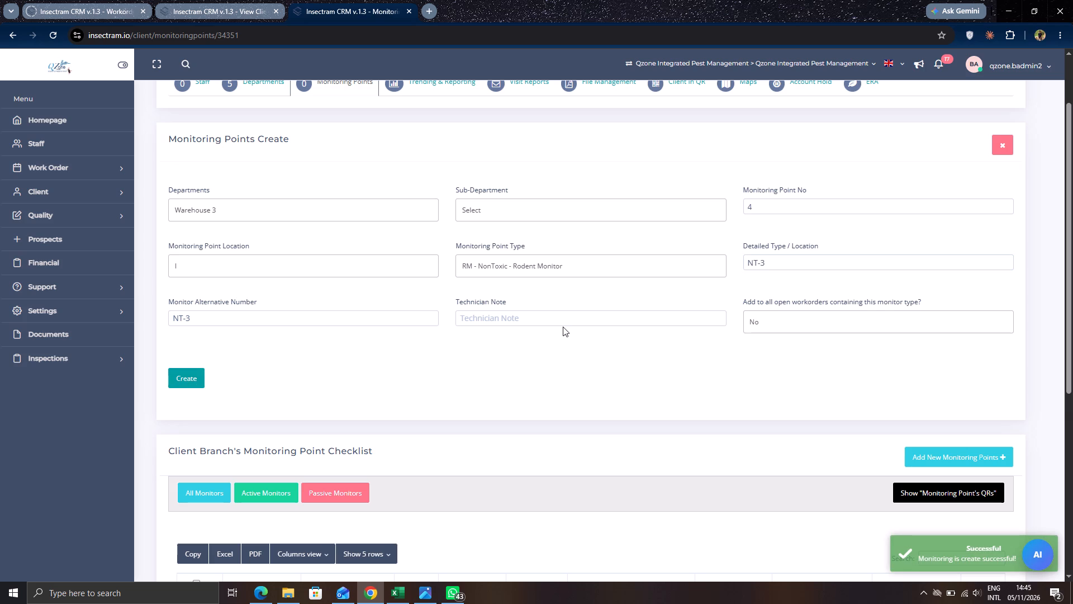
Create Warehouse 3 monitoring point 4 with "NT-4" as both alternative number and detailed type / location.
left_click(273, 320)
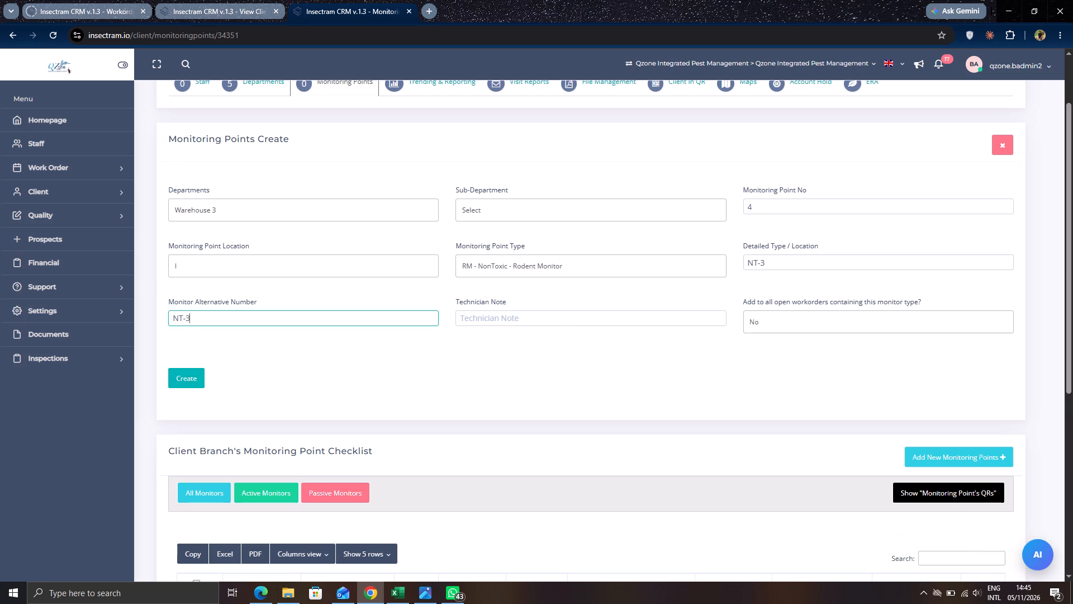
key("BackSpace")
key("4")
left_click(790, 265)
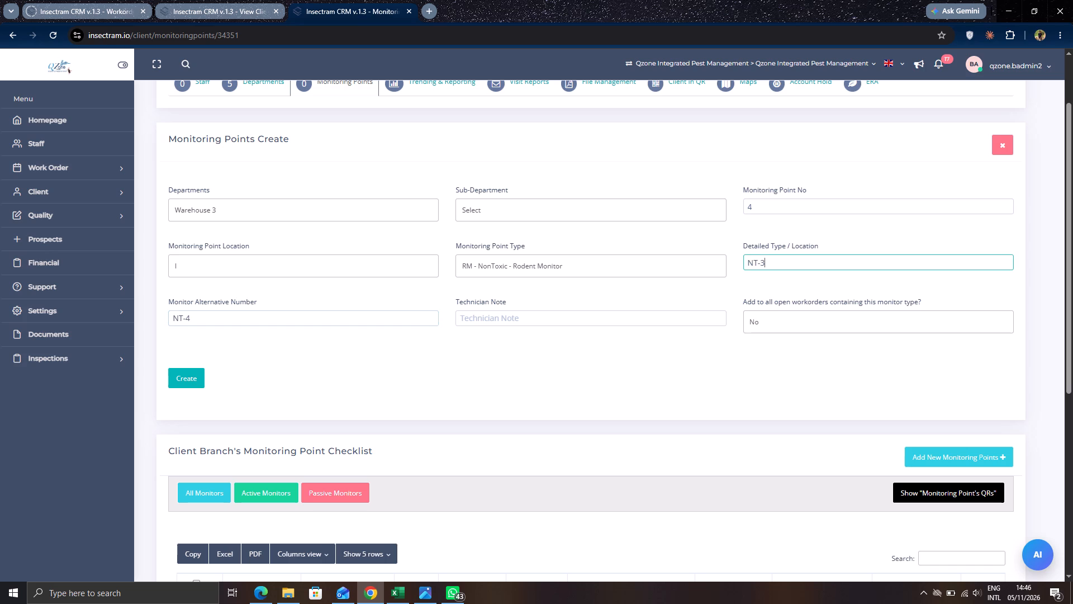
key("BackSpace")
key("4")
left_click(187, 378)
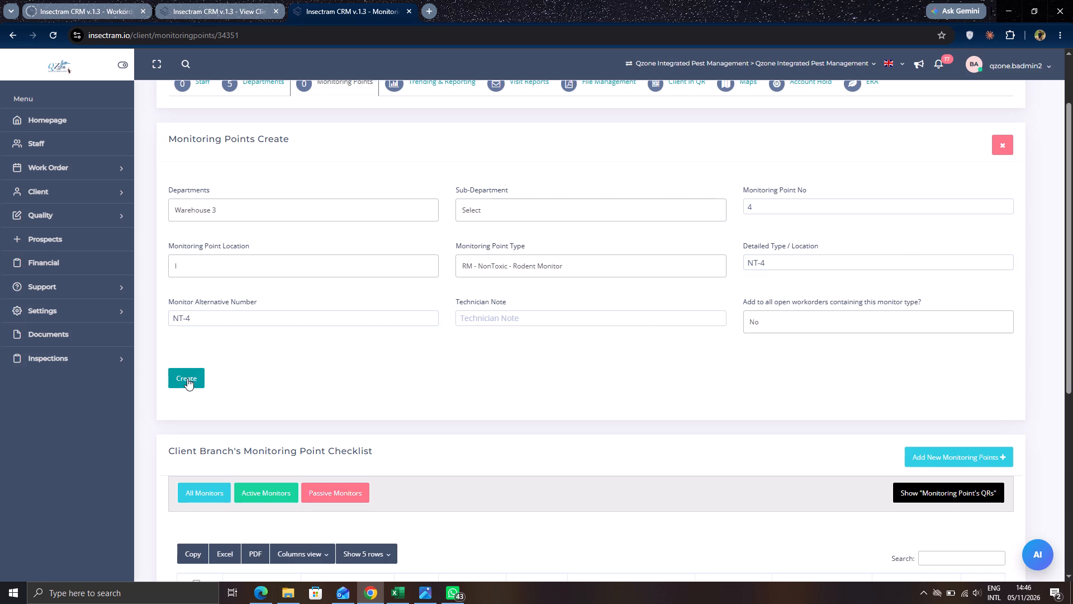
Create Warehouse 3 monitoring point 5 with "NT-5" as both alternative number and detailed type / location.
left_click(200, 322)
key("BackSpace")
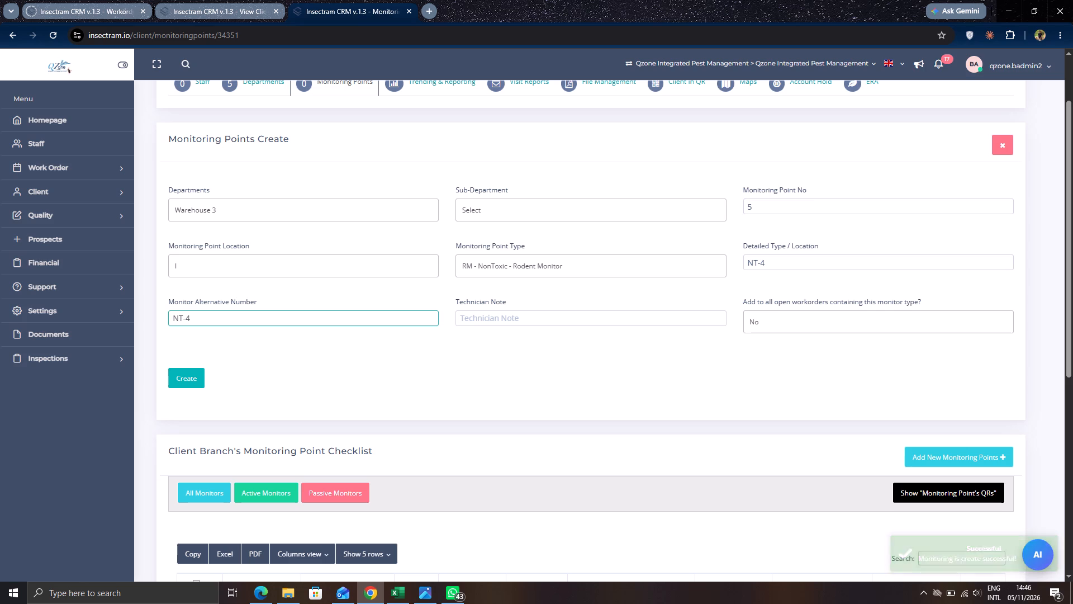
key("5")
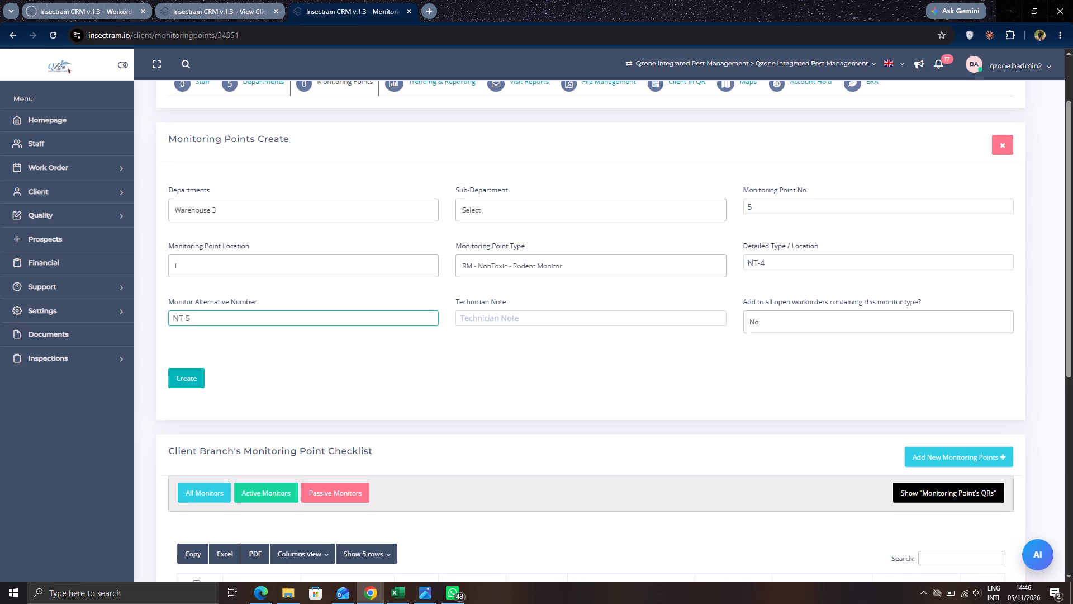
left_click(800, 264)
key("BackSpace")
key("5")
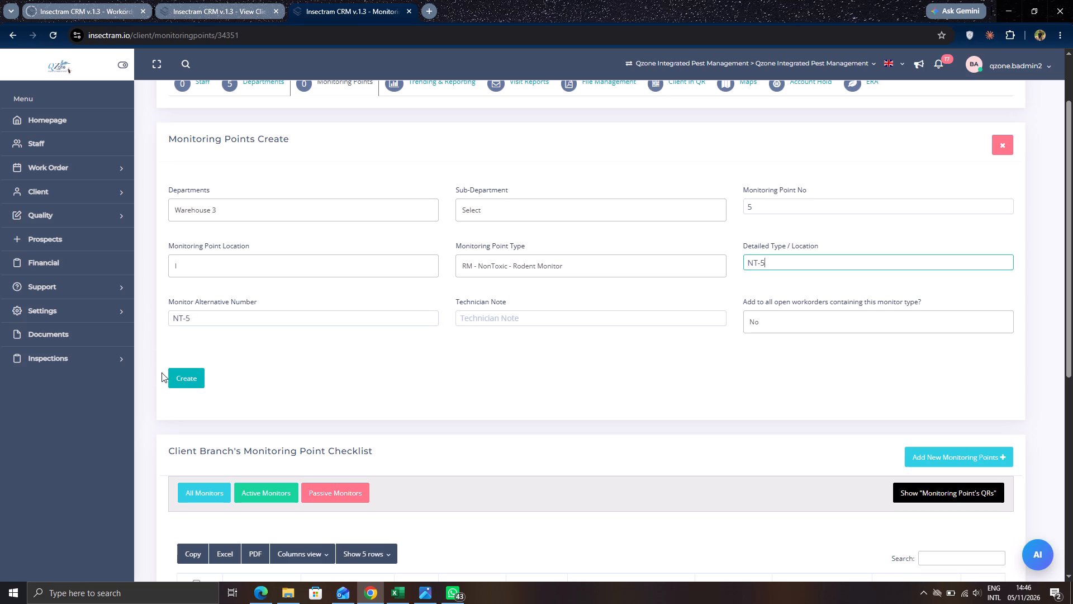
left_click(175, 378)
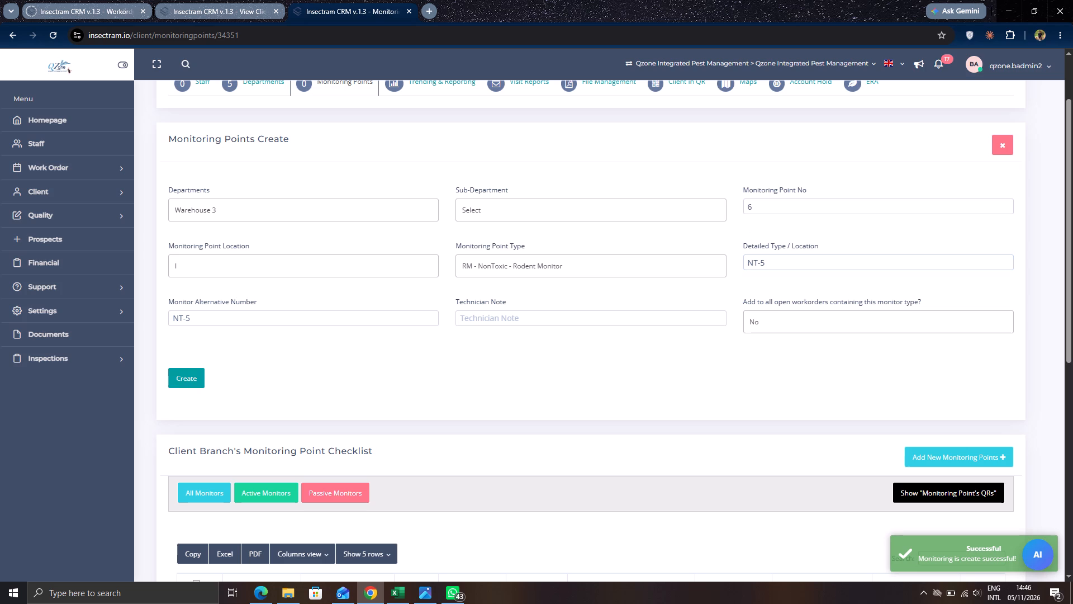
Create Warehouse 3 monitoring point 6 with "NT-6" as both detailed type / location and alternative number.
left_click(777, 265)
key("BackSpace")
key("6")
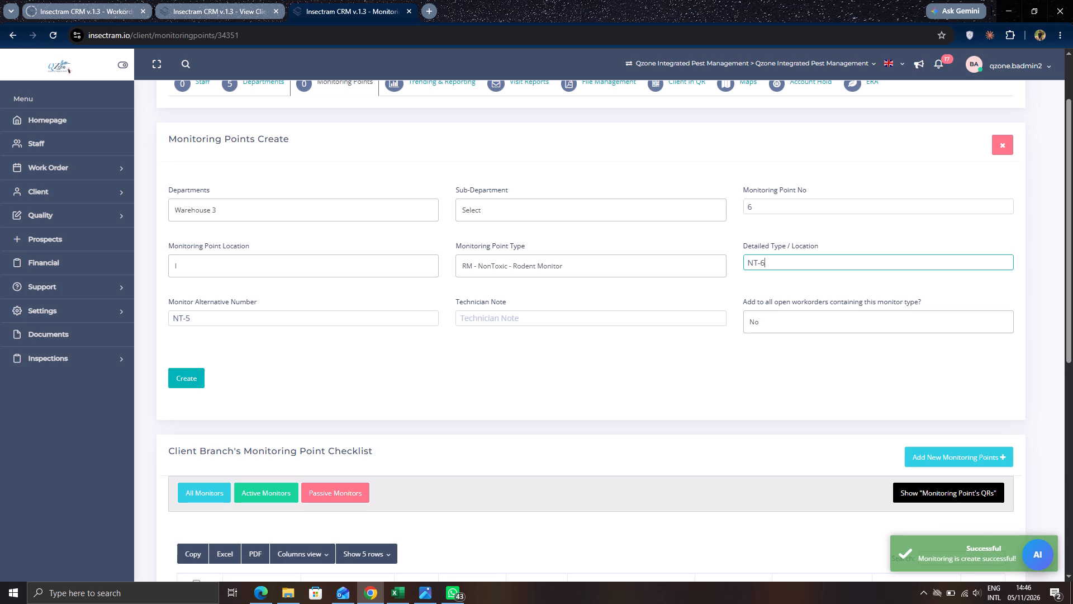
left_click(359, 313)
key("BackSpace")
key("6")
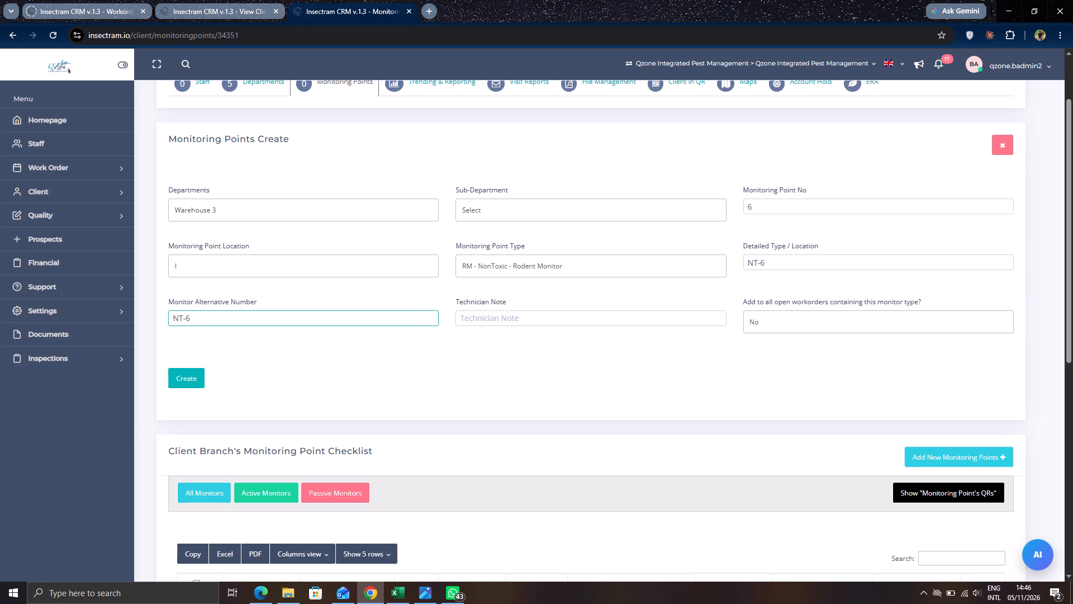
left_click(186, 377)
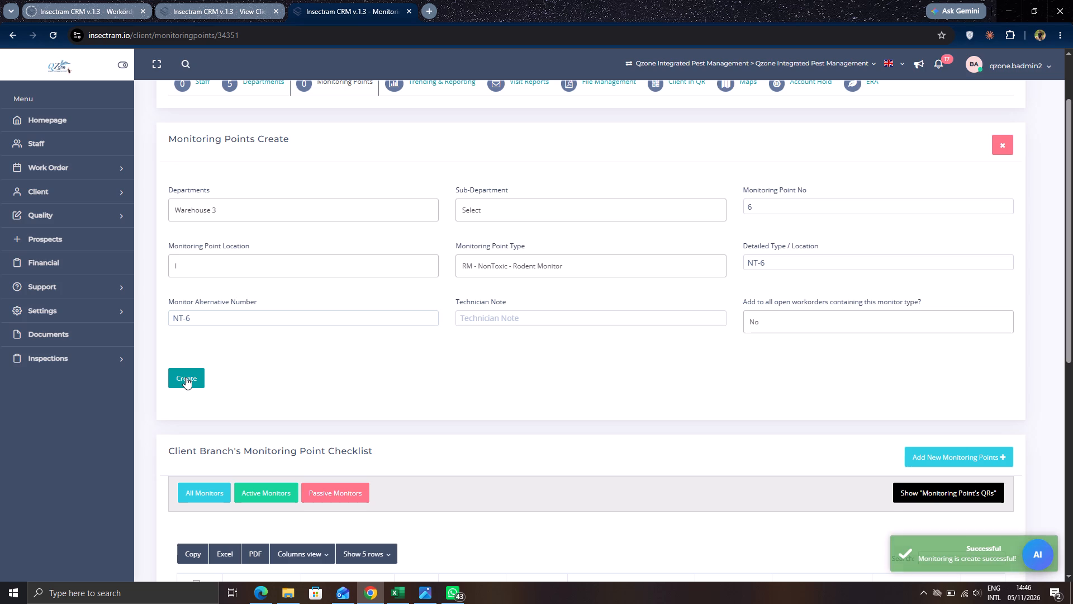
Create Warehouse 3 monitoring point 7 with "NT-7" as both alternative number and detailed type / location.
left_click(213, 316)
key("BackSpace")
key("7")
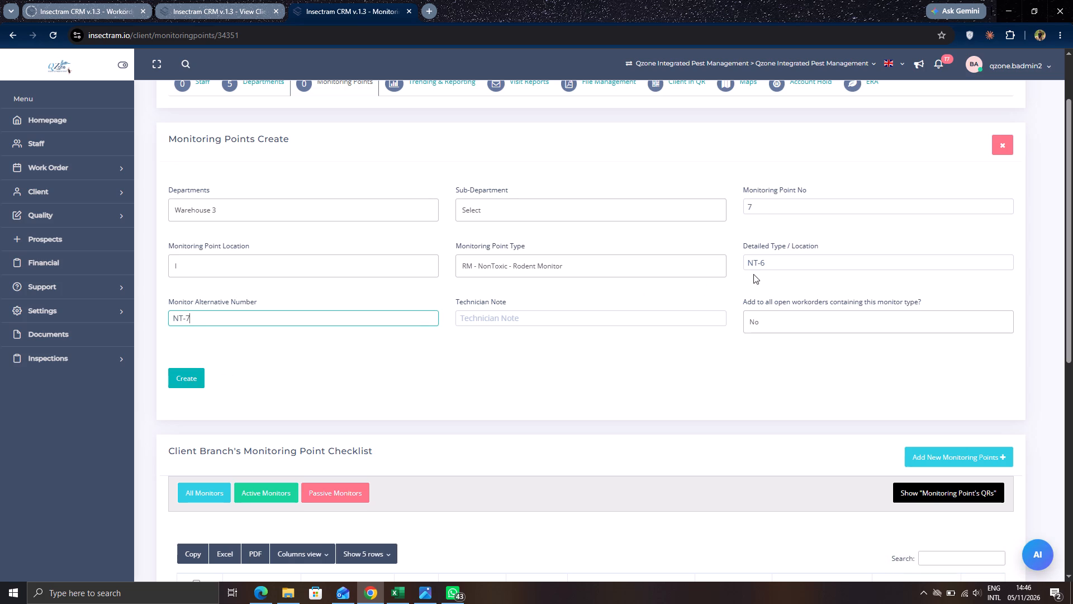
left_click(770, 270)
key("BackSpace")
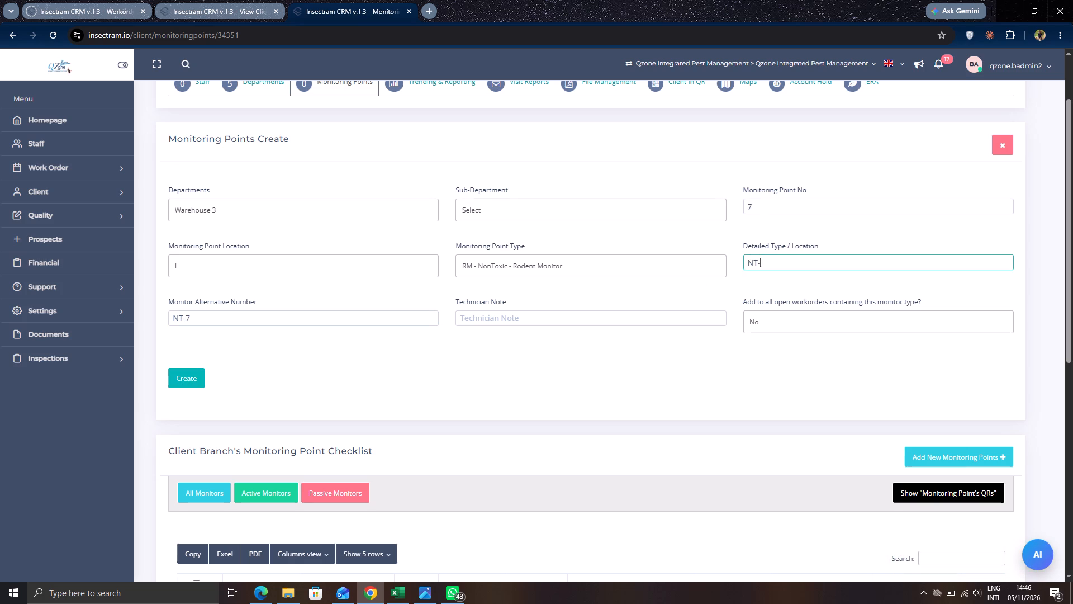
key("7")
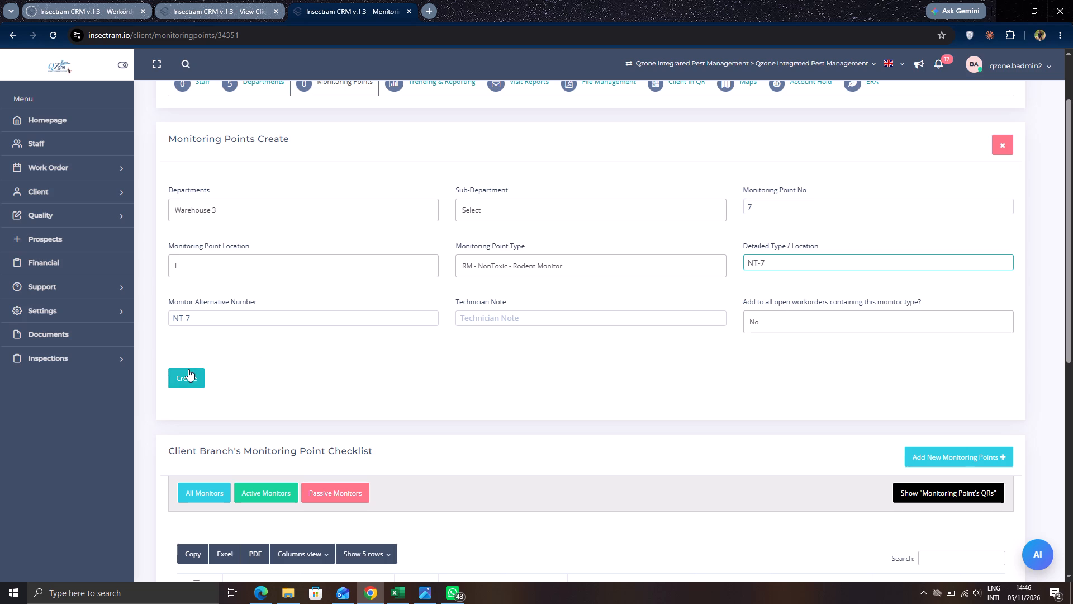
left_click(188, 370)
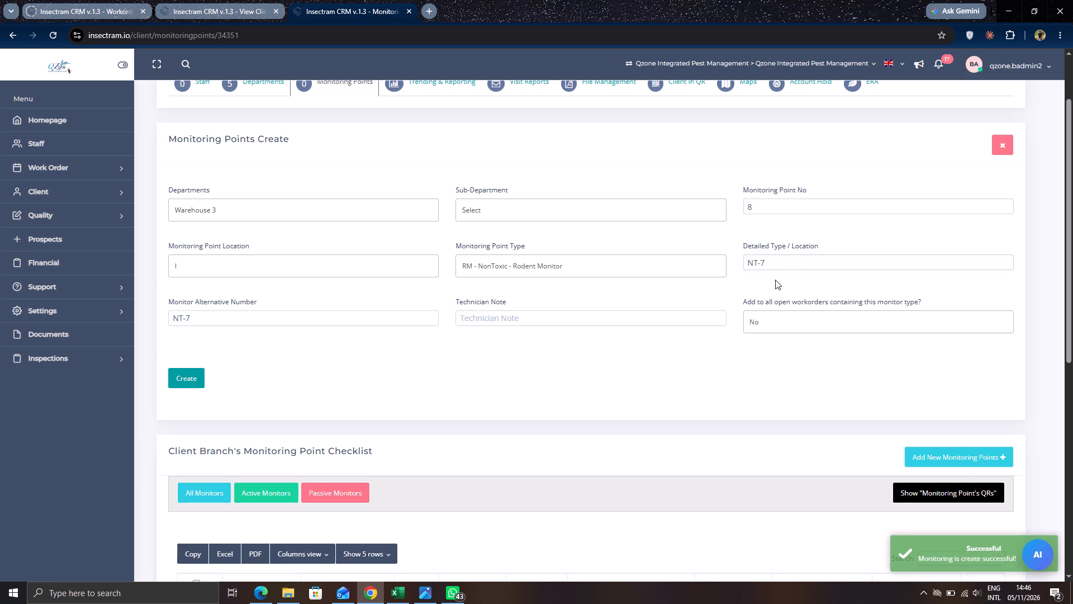
Create Warehouse 3 monitoring point 8 with "NT-8" as both detailed type / location and alternative number.
left_click(773, 258)
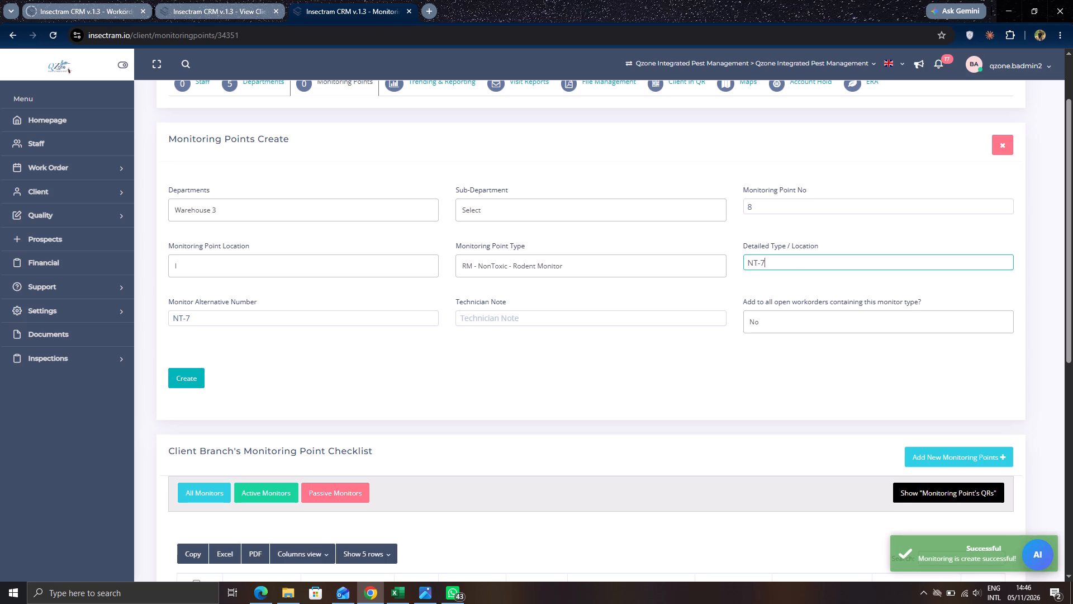
key("BackSpace")
key("8")
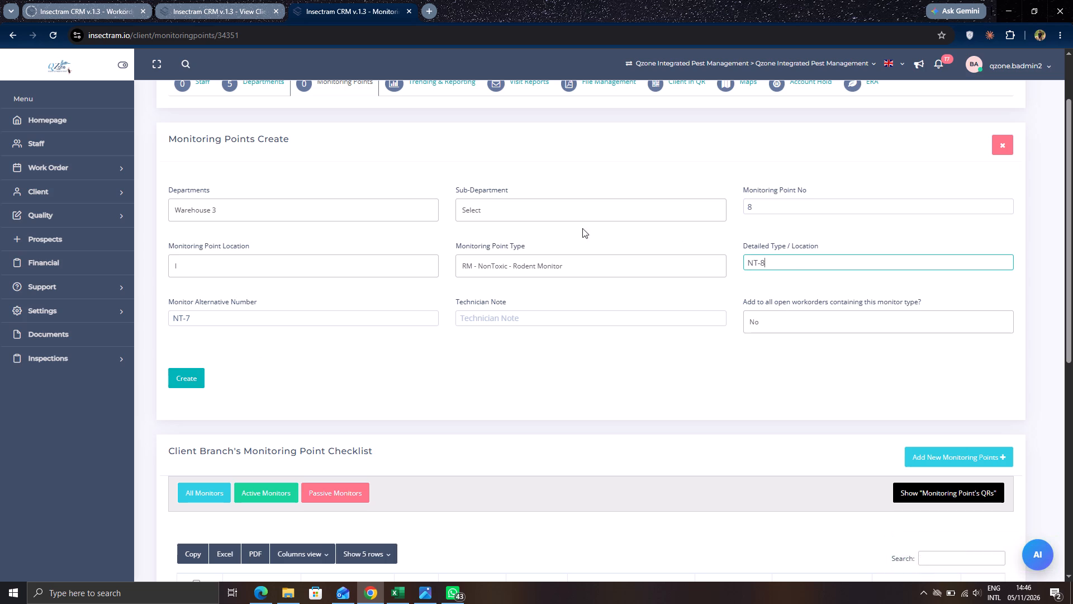
left_click(317, 318)
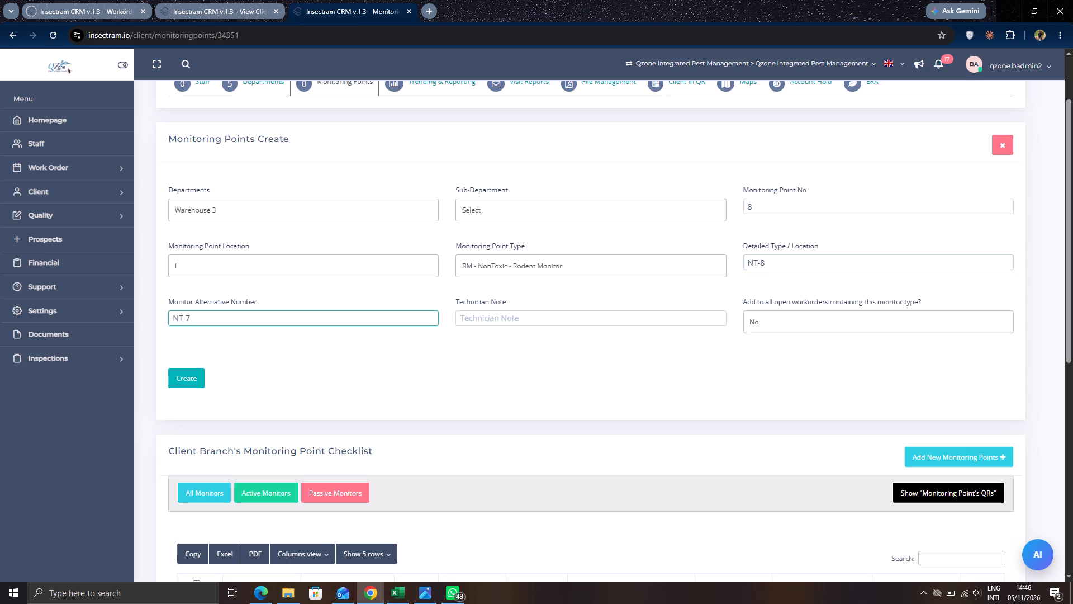
key("BackSpace")
key("8")
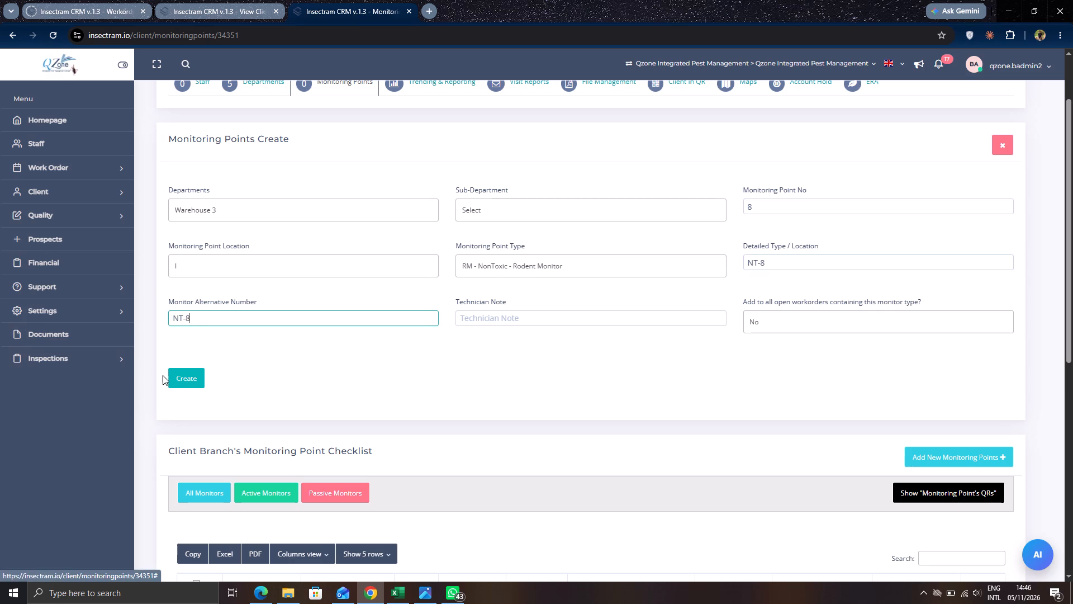
left_click(188, 386)
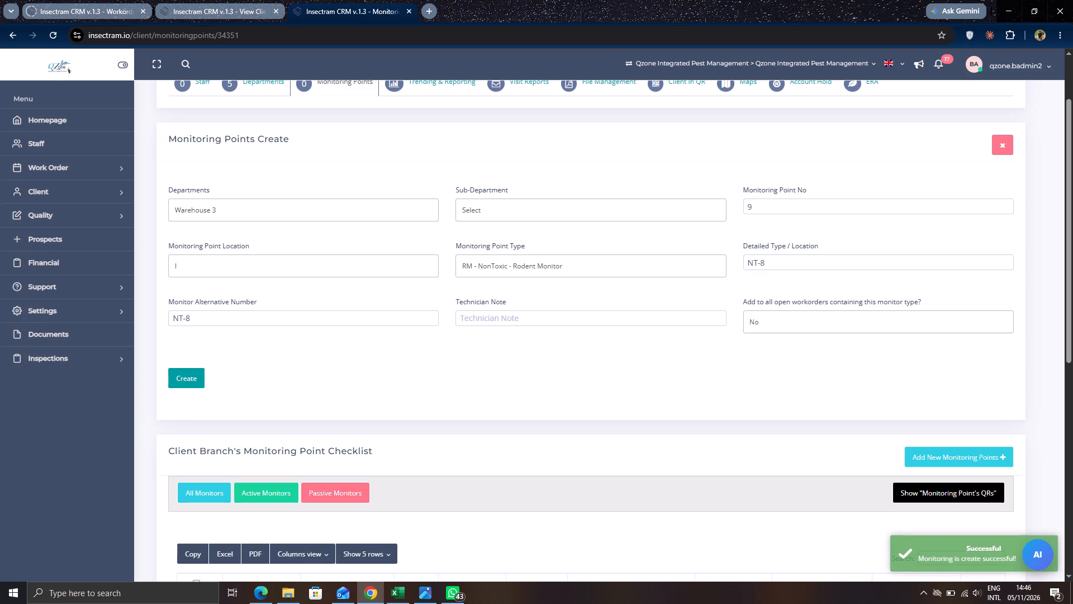
Create Warehouse 3 monitoring point 9 with "NT-9" as both alternative number and detailed type / location.
left_click(201, 318)
key("BackSpace")
key("9")
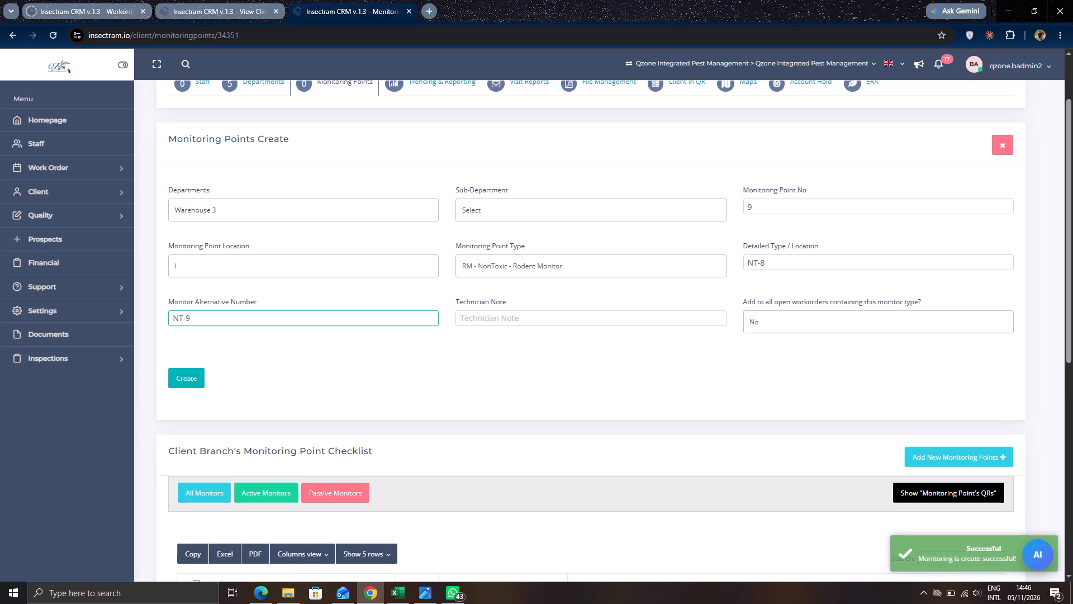
left_click(778, 264)
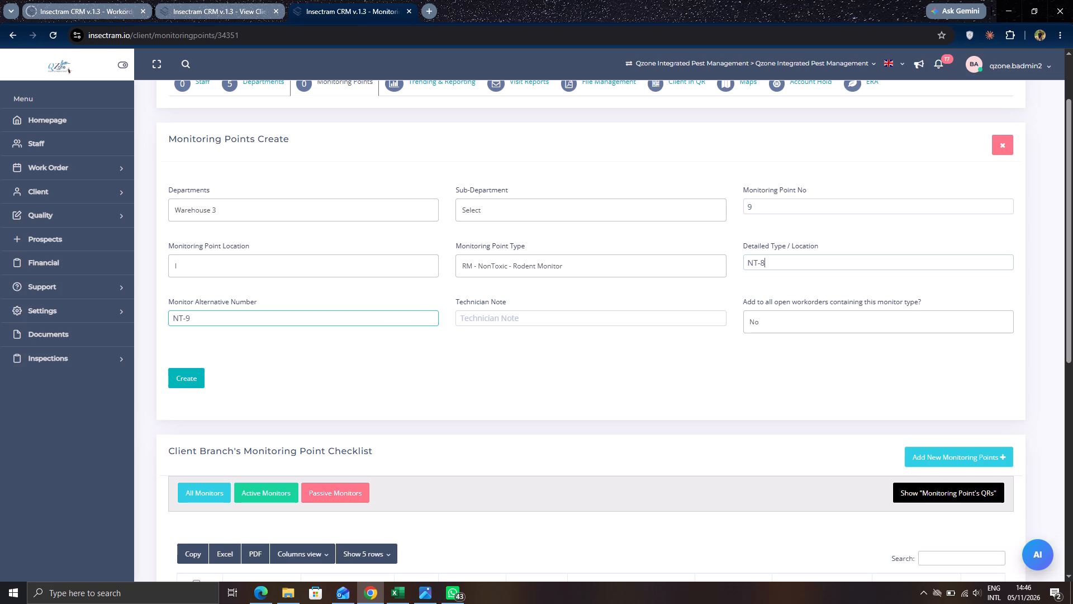
key("BackSpace")
key("9")
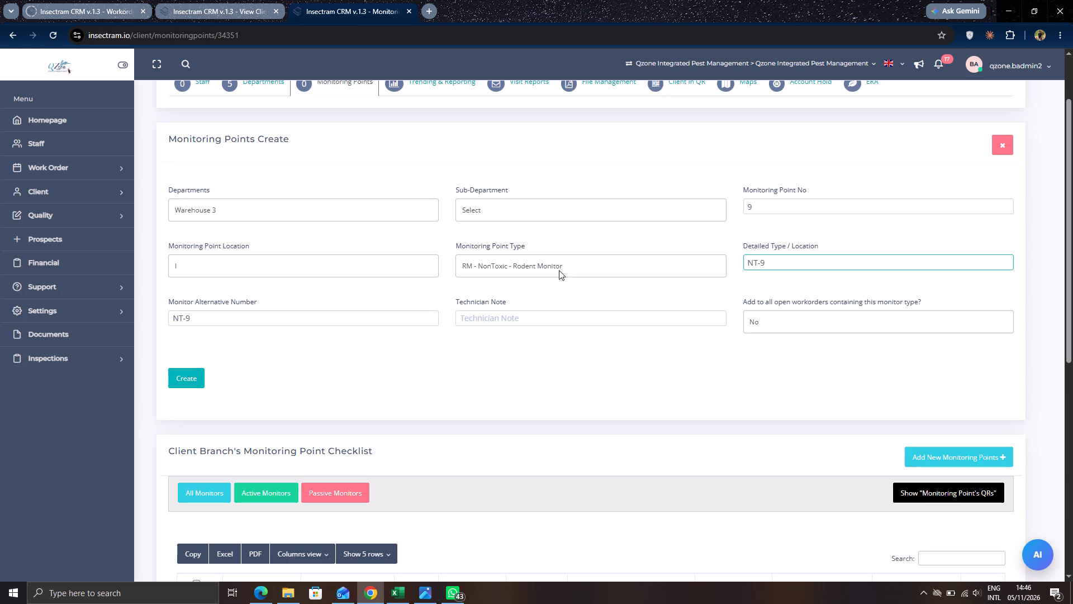
left_click(196, 373)
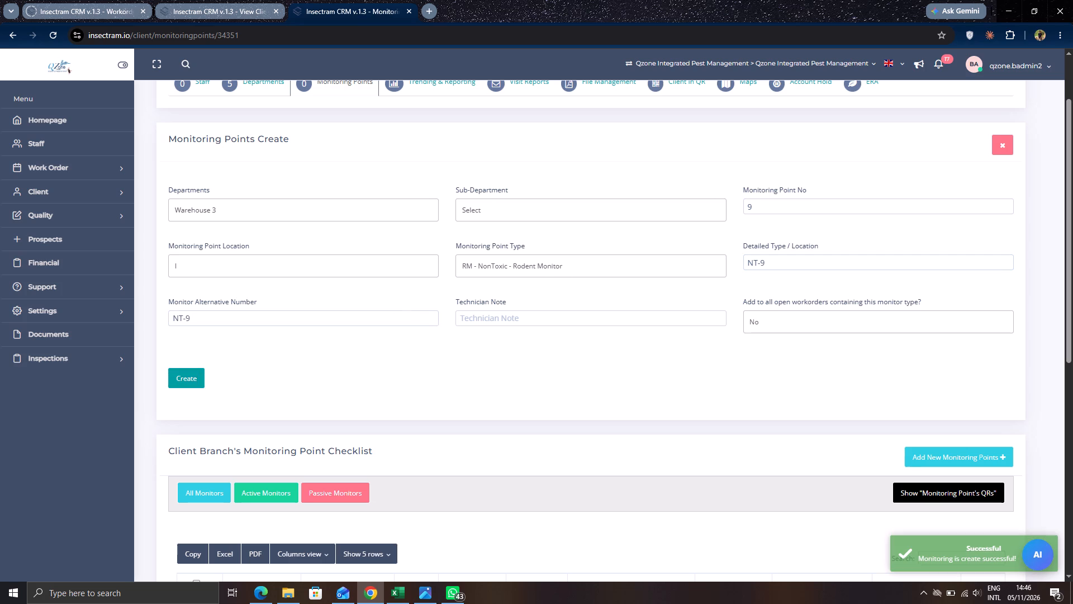
Create Warehouse 3 monitoring point 10 with "NT-10" as both alternative number and detailed type / location.
left_click(206, 313)
key("BackSpace")
type("10")
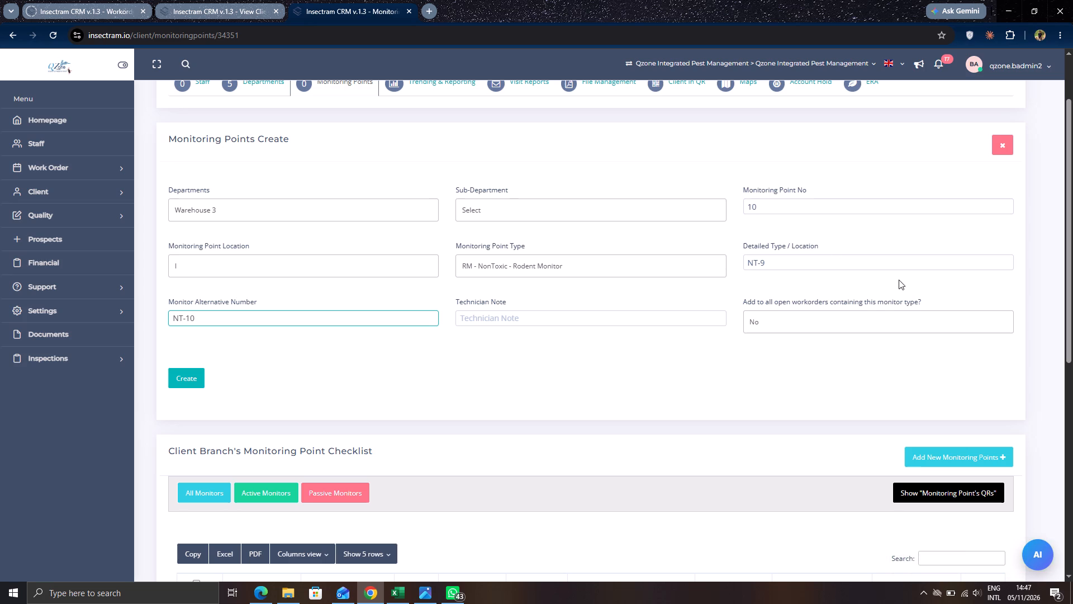
left_click(823, 263)
key("BackSpace")
type("10")
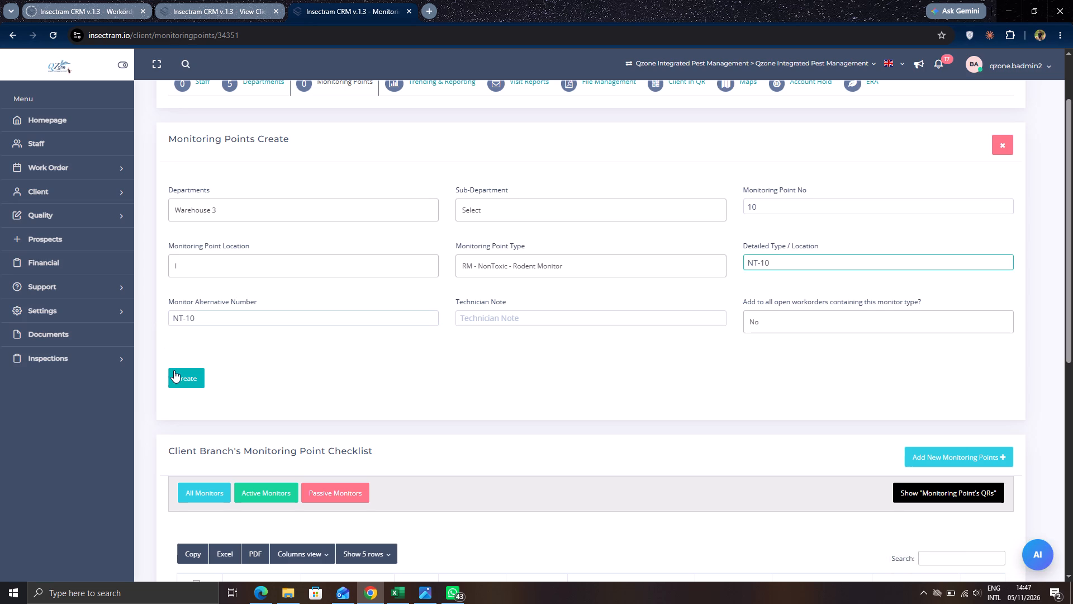
left_click(174, 376)
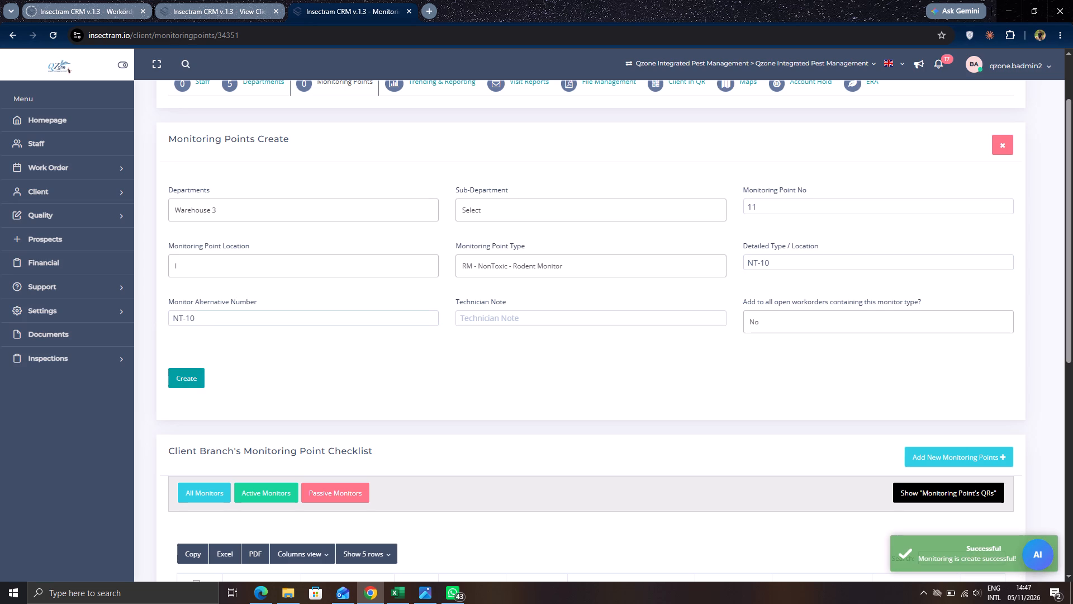
Create Warehouse 3 monitoring point 11 with "NT-11" as both alternative number and detailed type / location.
left_click(199, 320)
key("BackSpace")
key("1")
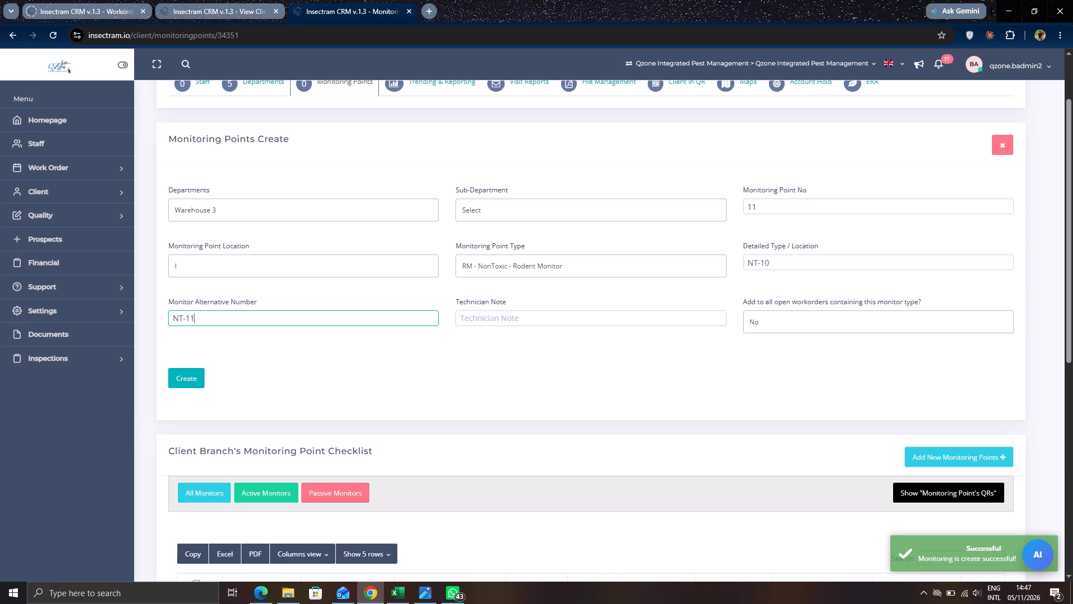
left_click(791, 265)
key("BackSpace")
key("1")
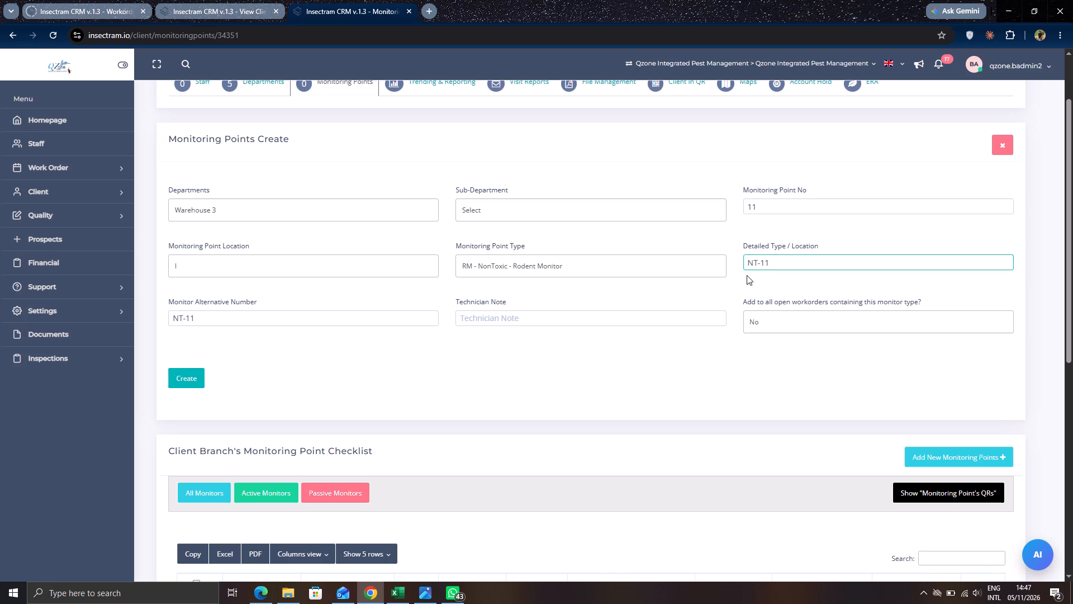
left_click(179, 386)
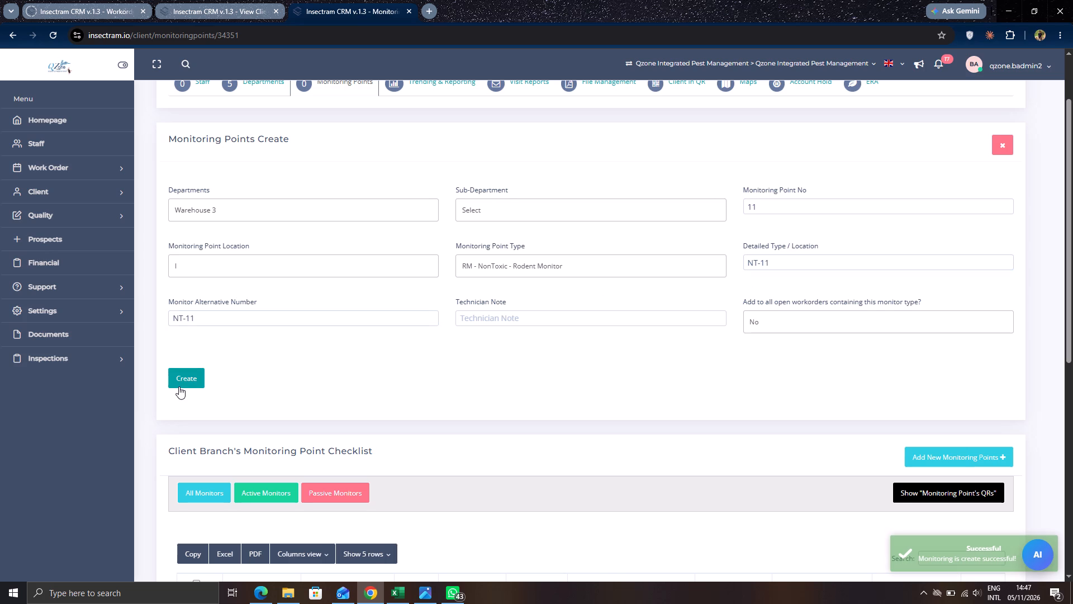
Create Warehouse 3 monitoring point 12 with "NT-12" as both alternative number and detailed type / location.
left_click(194, 322)
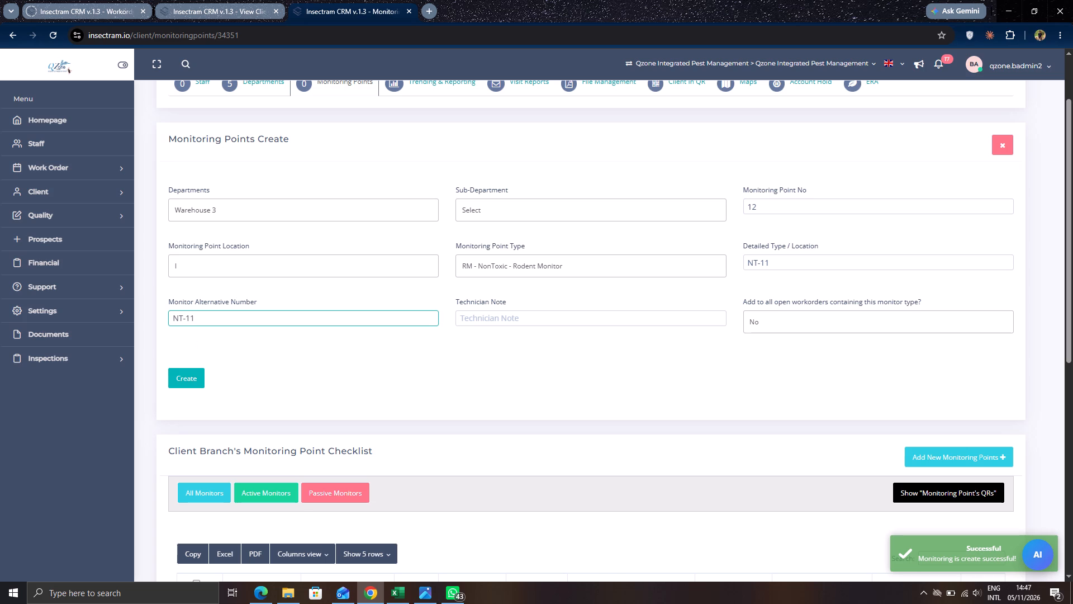
key("BackSpace")
key("2")
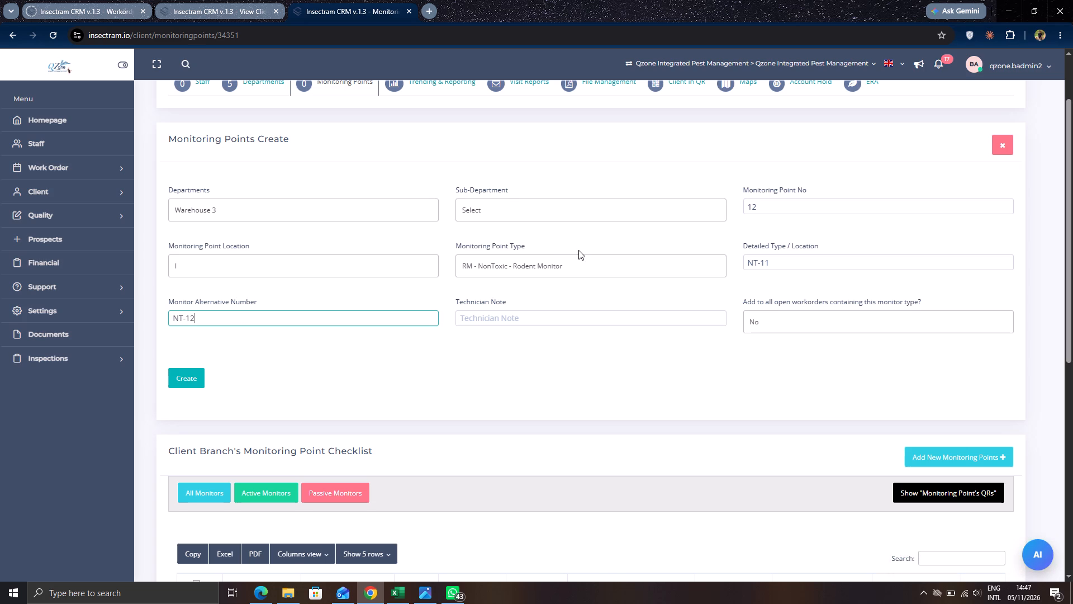
left_click(768, 259)
key("BackSpace")
key("2")
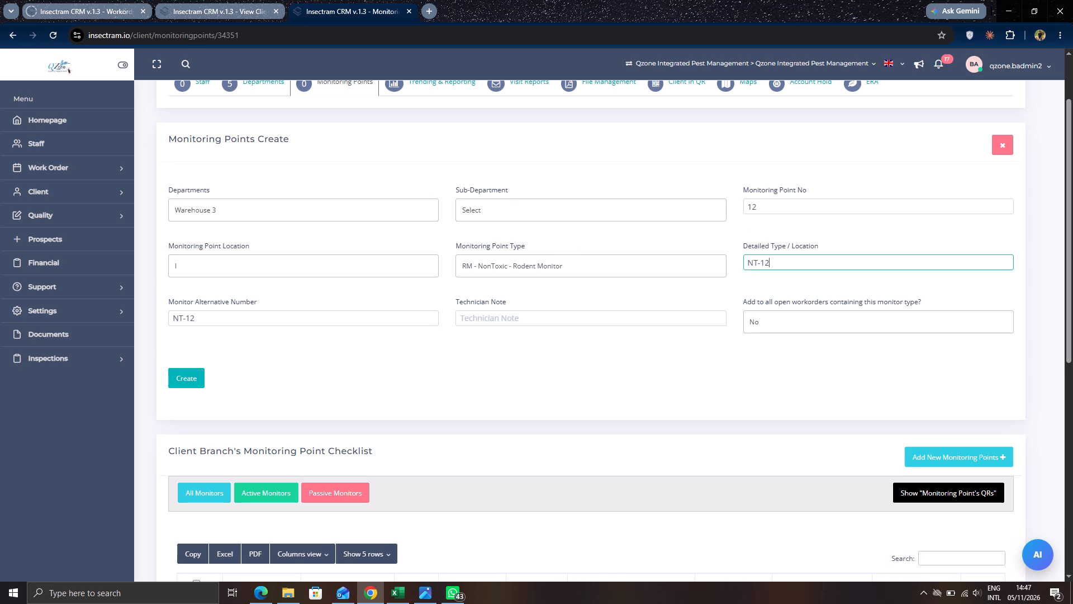
left_click(186, 381)
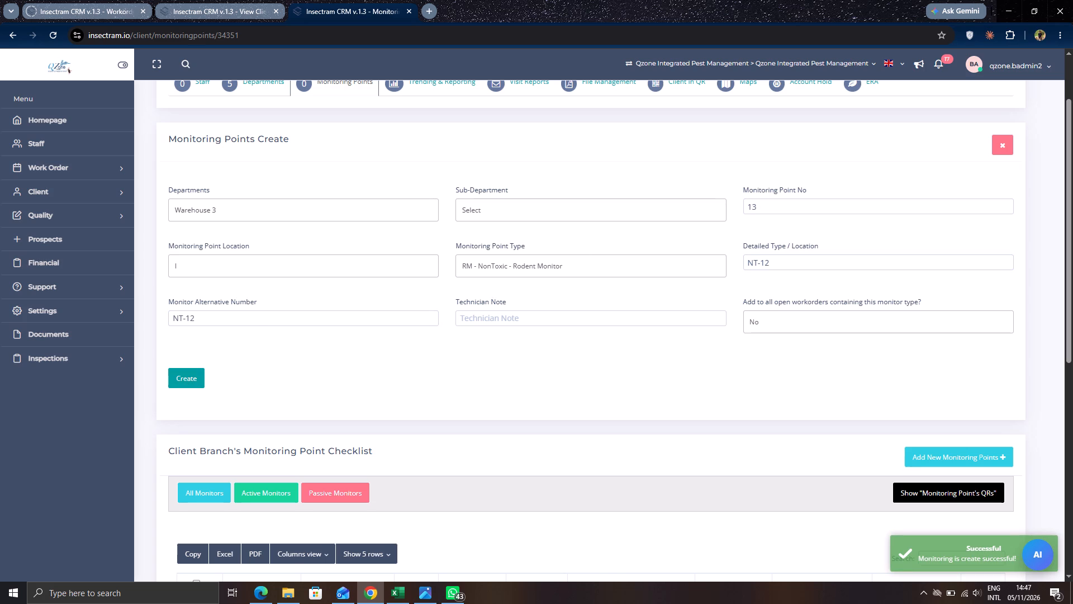
Create Warehouse 3 monitoring point 13 with "NT-13" as both alternative number and detailed type / location.
left_click(230, 321)
key("BackSpace")
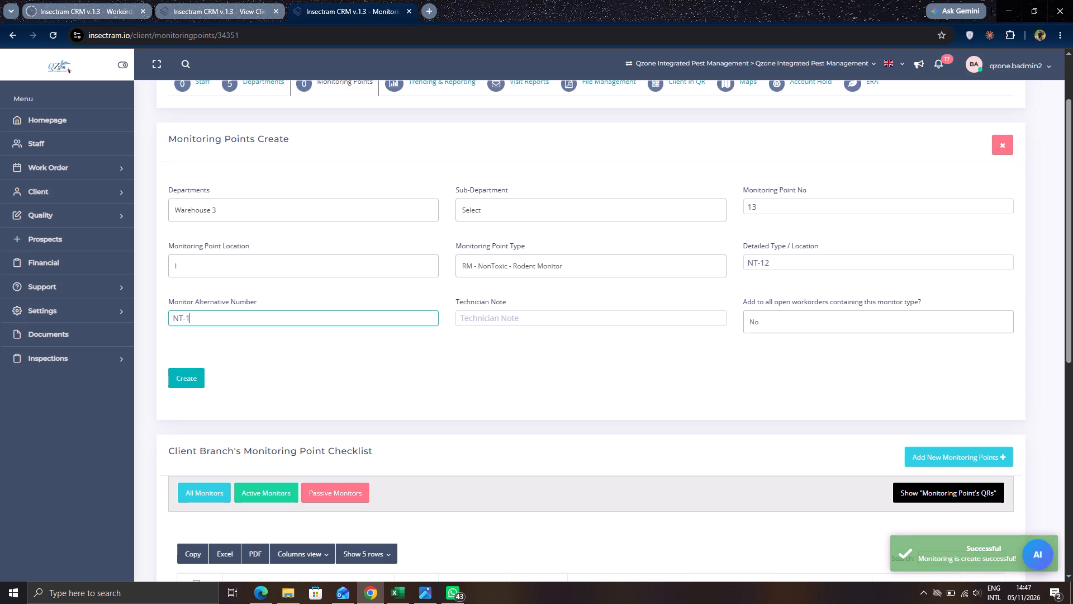
key("3")
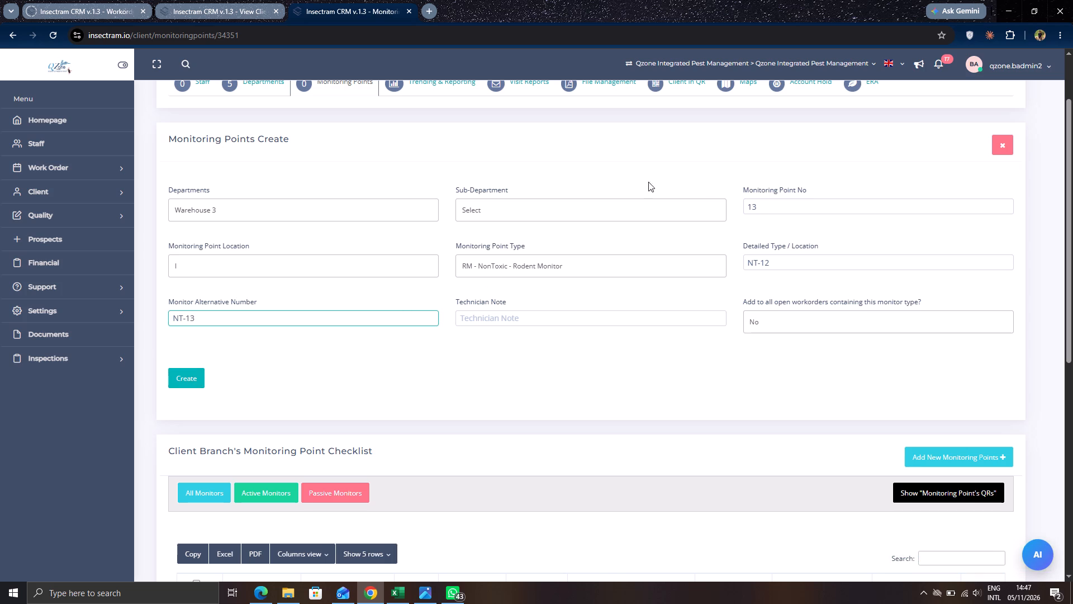
left_click(766, 262)
left_click(770, 265)
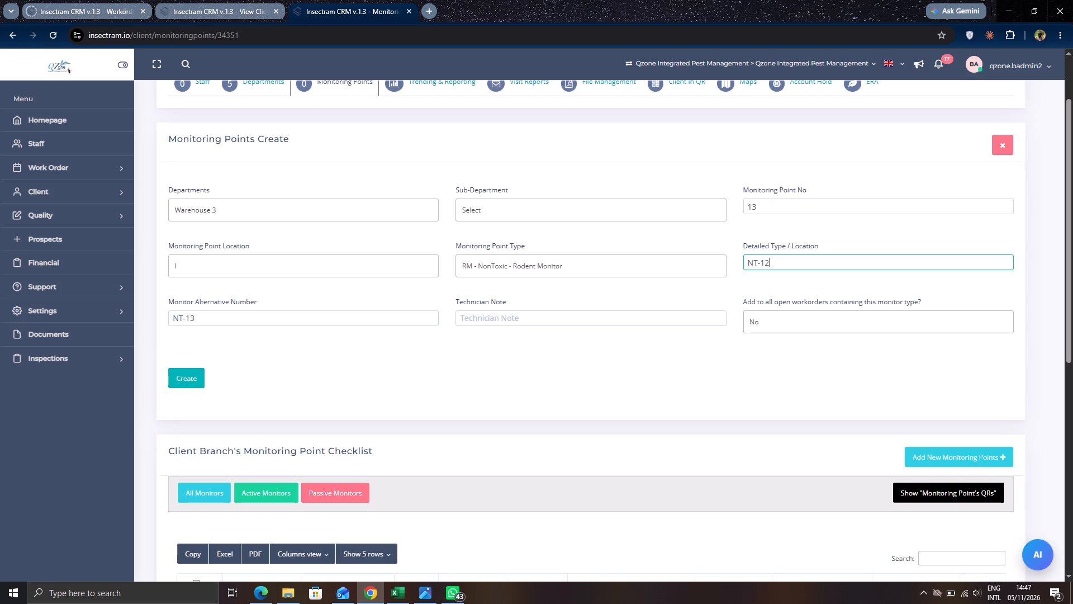
key("BackSpace")
key("3")
left_click(195, 370)
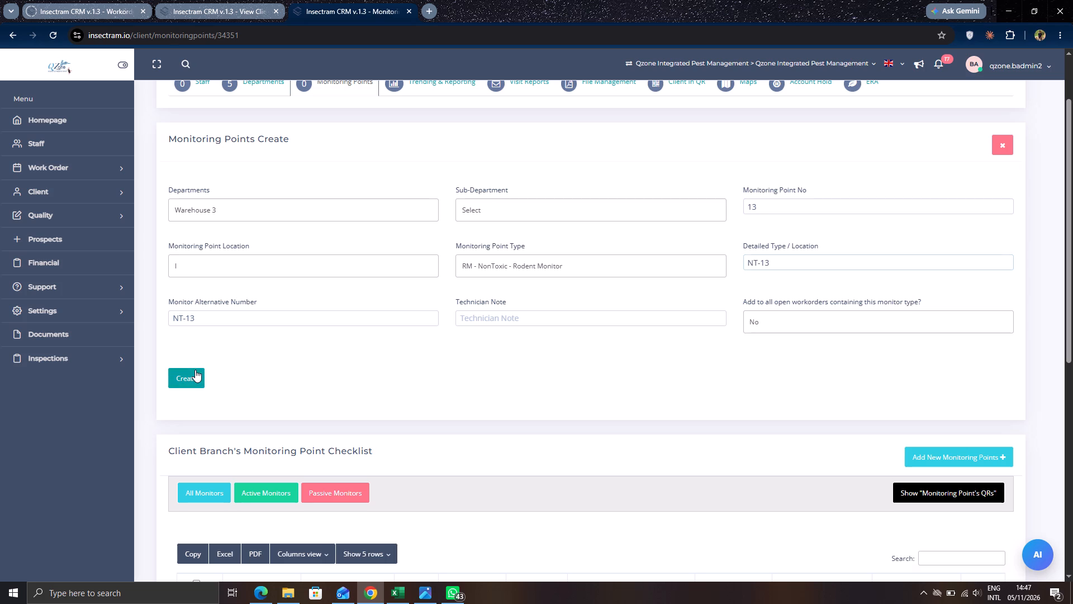
Create Warehouse 3 monitoring point 14 with "NT-14" as both alternative number and detailed type / location.
left_click(205, 320)
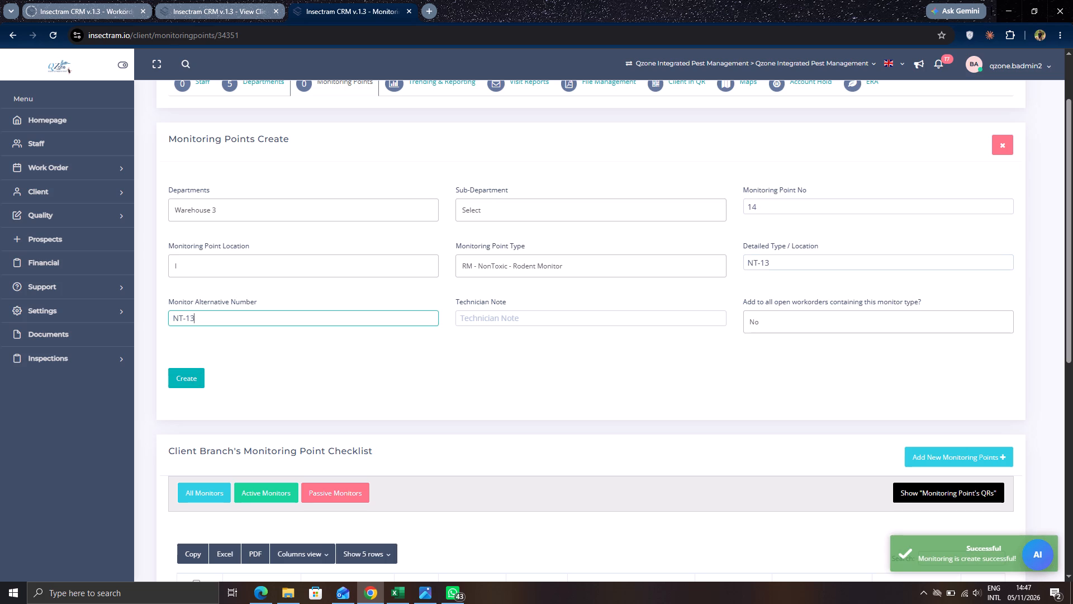
key("BackSpace")
key("4")
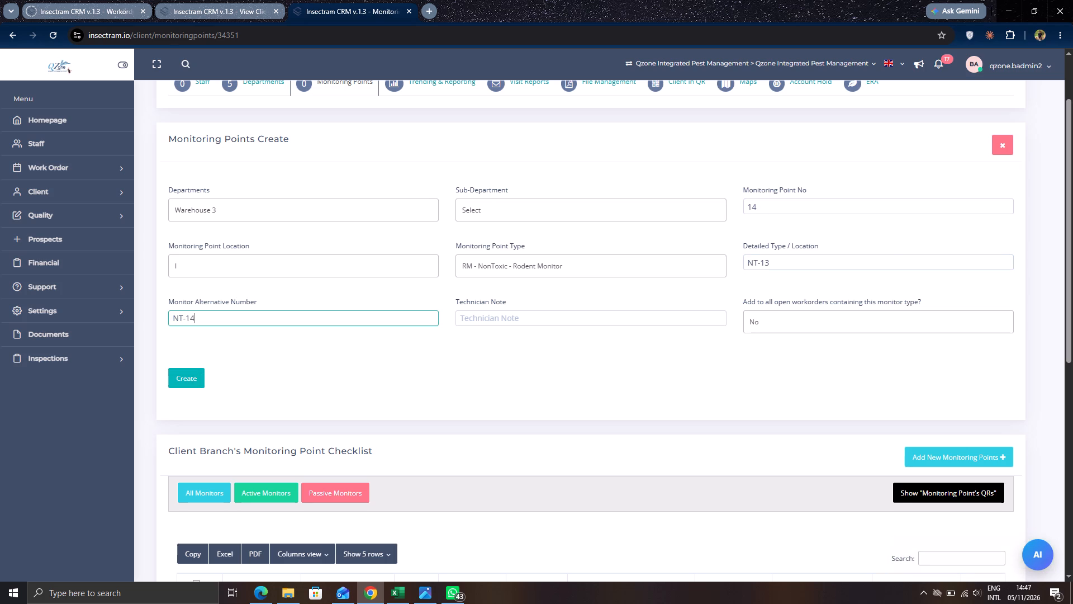
left_click(828, 266)
key("BackSpace")
key("4")
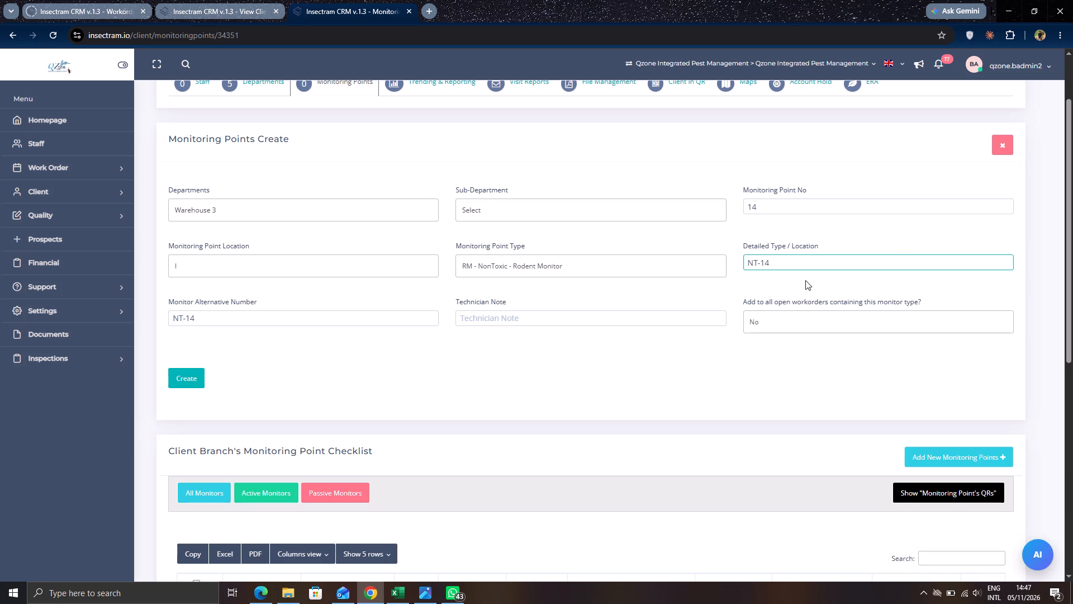
left_click(201, 376)
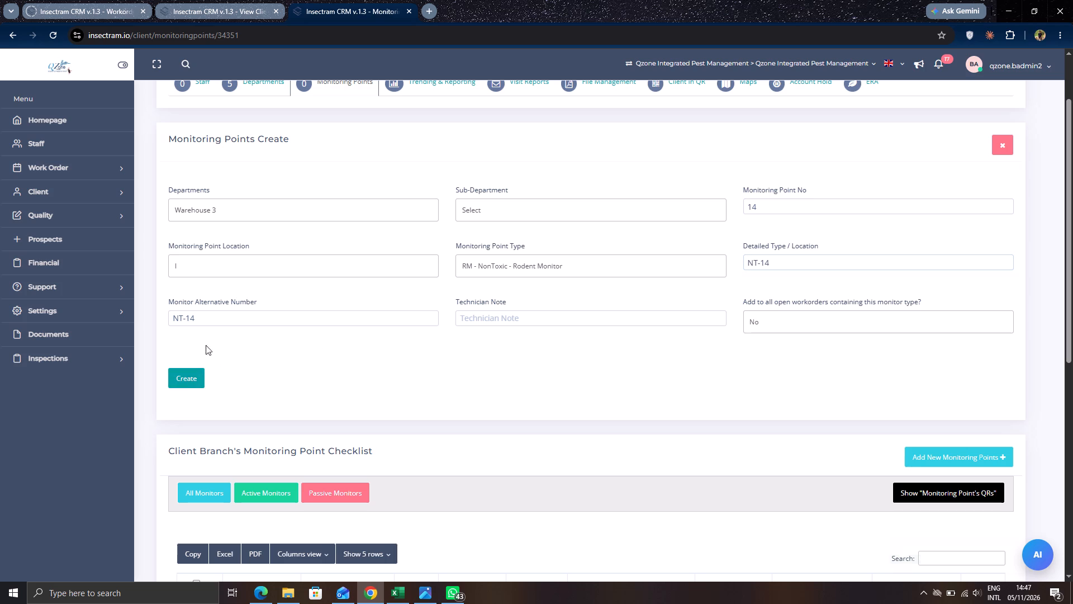
Create Warehouse 3 monitoring point 15 with "NT-15" as both alternative number and detailed type / location.
left_click(201, 319)
key("BackSpace")
key("5")
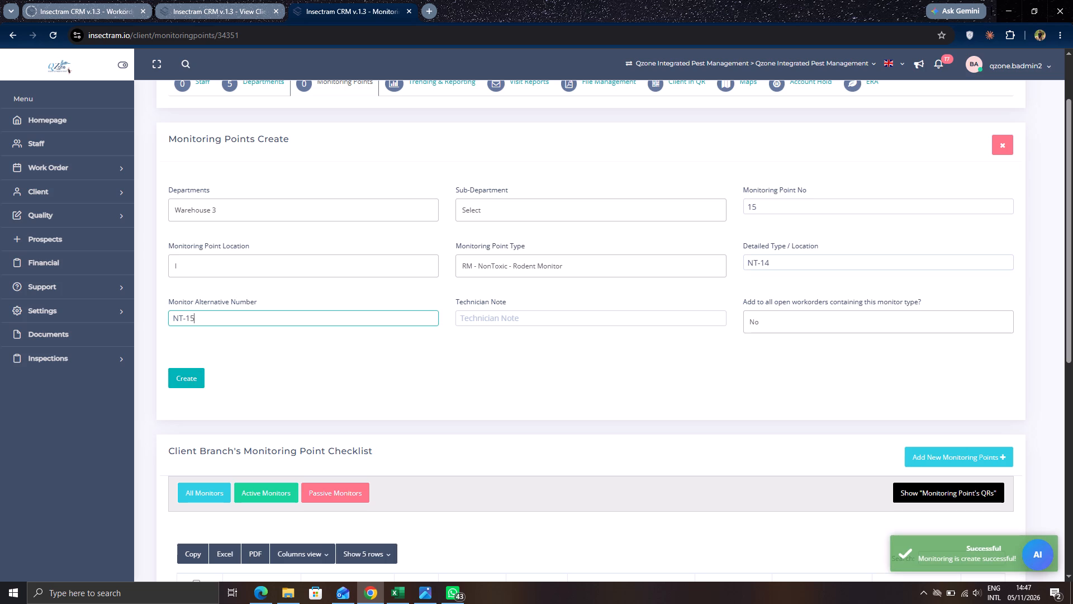
left_click(776, 257)
key("BackSpace")
key("5")
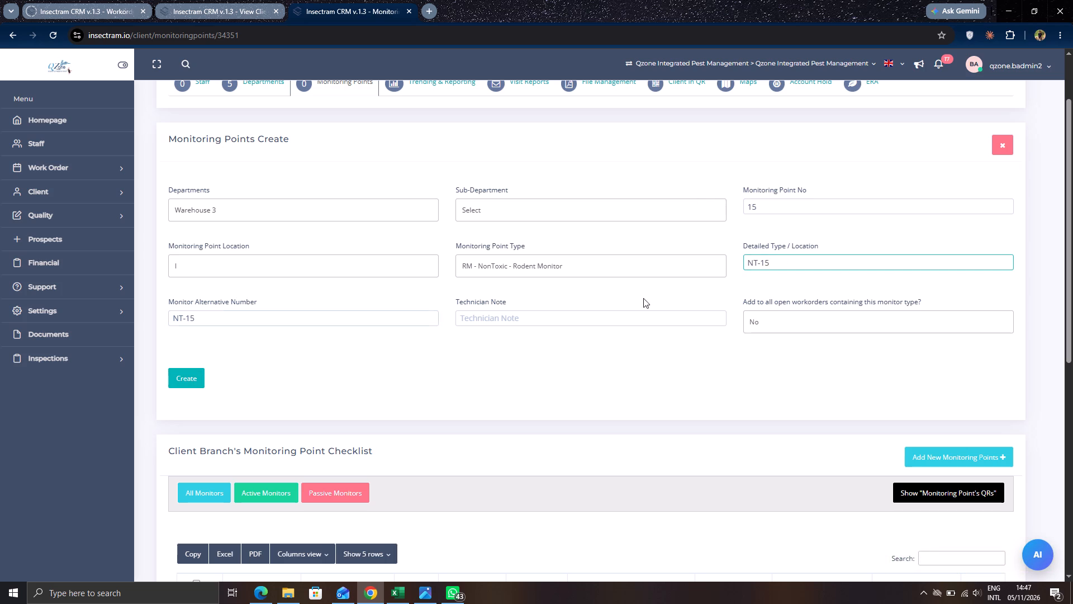
left_click(188, 374)
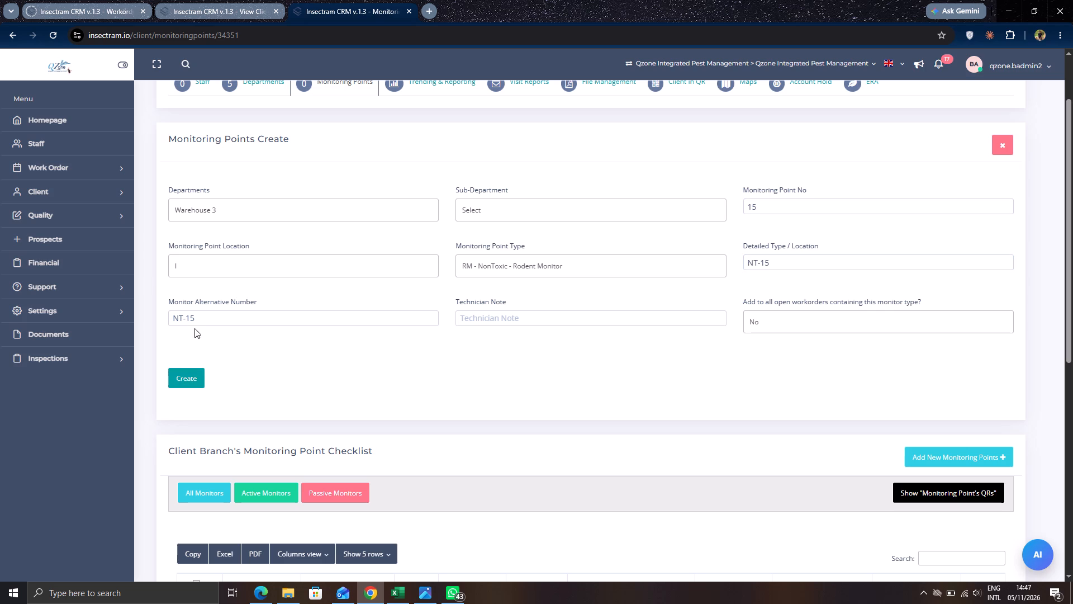
Create Warehouse 3 monitoring point 16 with "NT-16" as both alternative number and detailed type / location.
left_click(194, 317)
key("BackSpace")
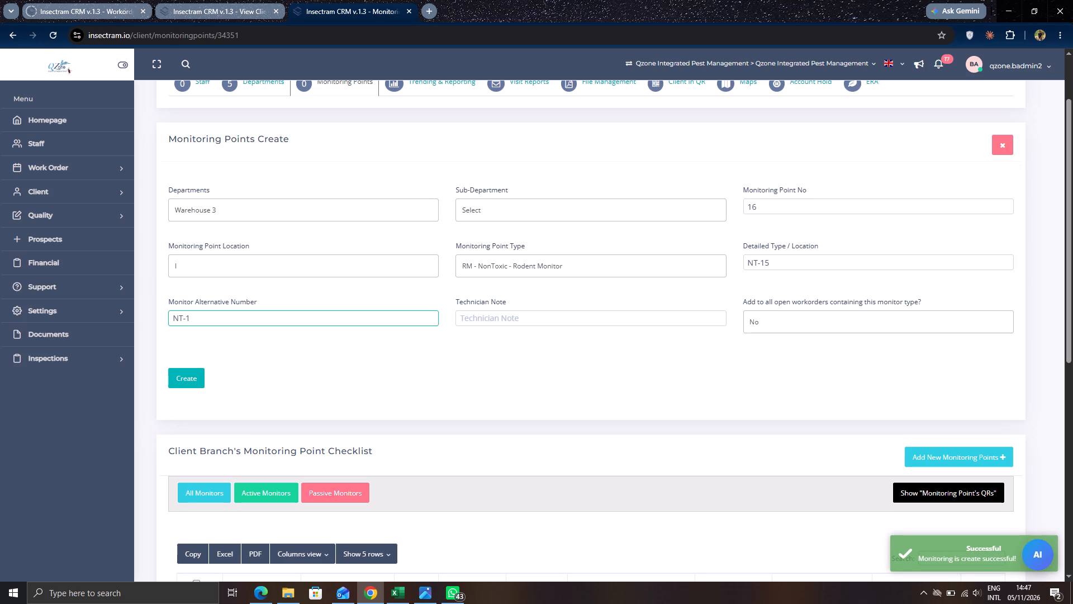
key("6")
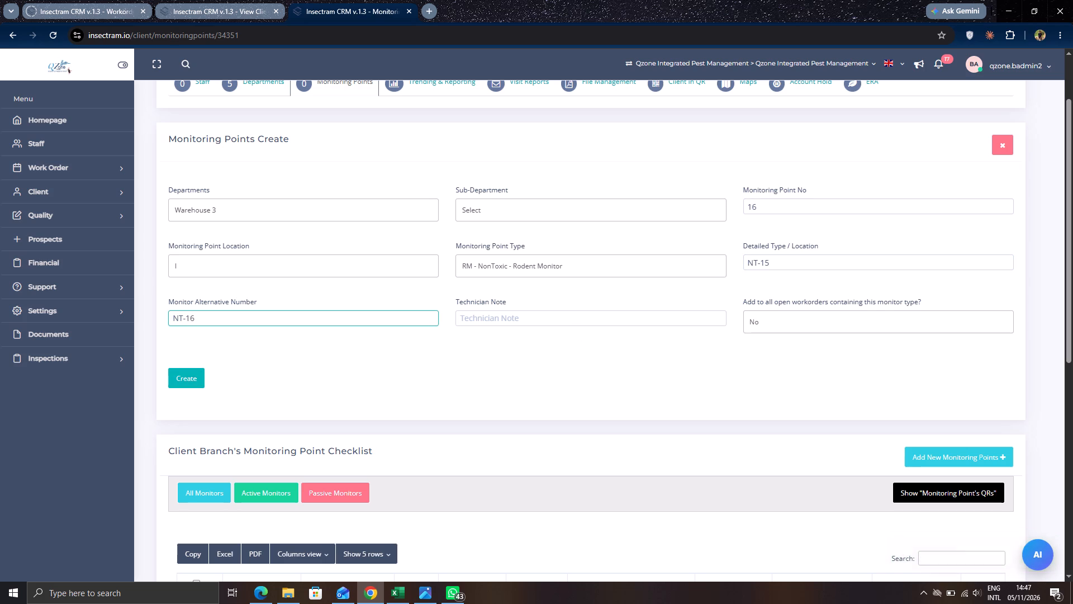
left_click(774, 266)
key("BackSpace")
key("6")
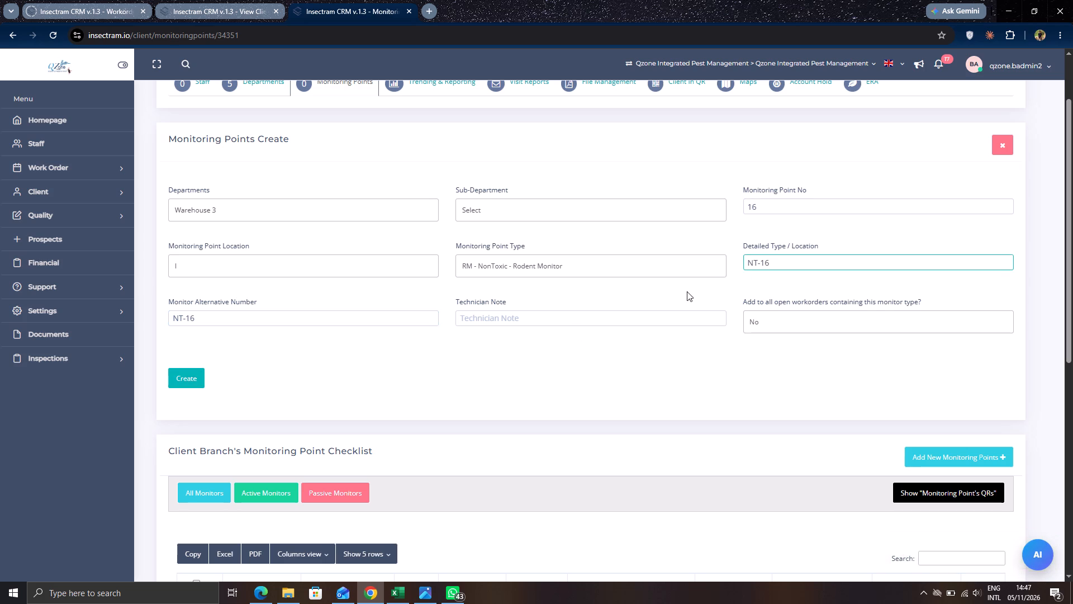
left_click(198, 380)
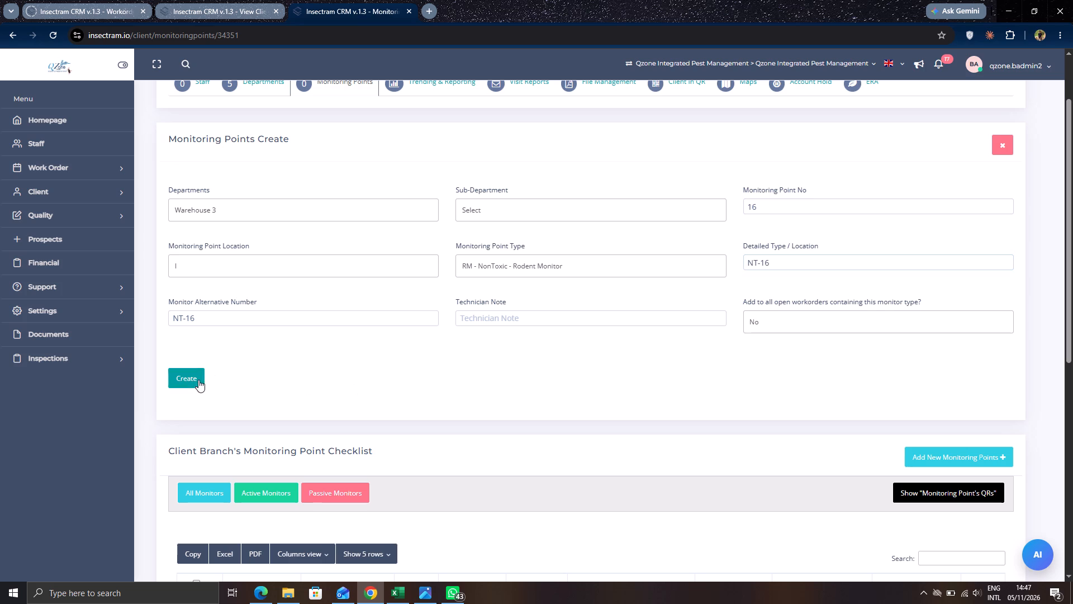
Create Warehouse 3 monitoring point 17 with "NT-17" as both alternative number and detailed type / location.
left_click(201, 313)
key("6")
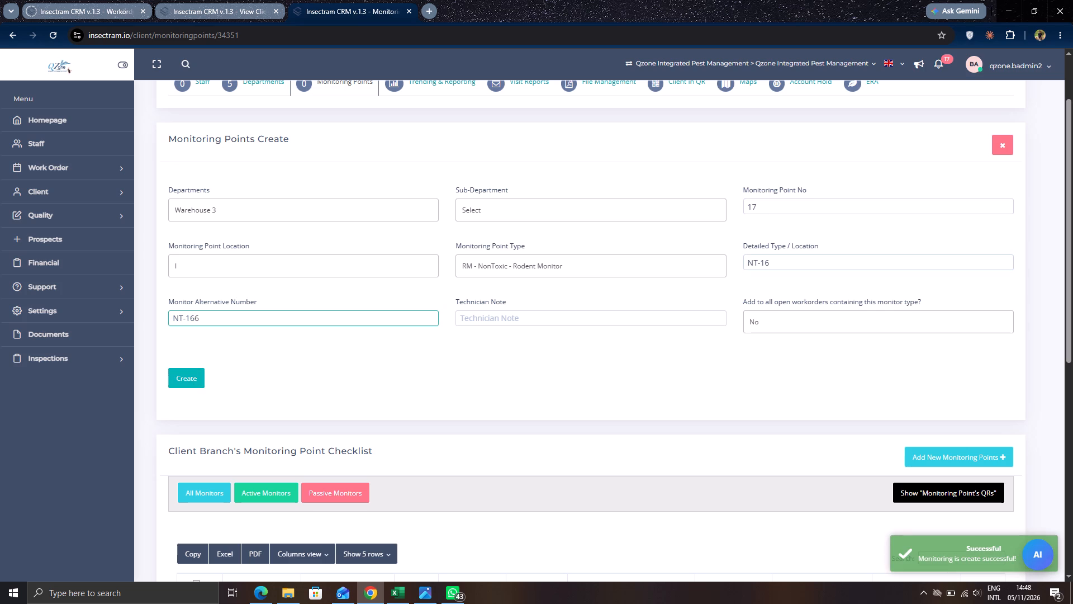
key("BackSpace")
key("7")
key("BackSpace")
key("BackSpace")
key("7")
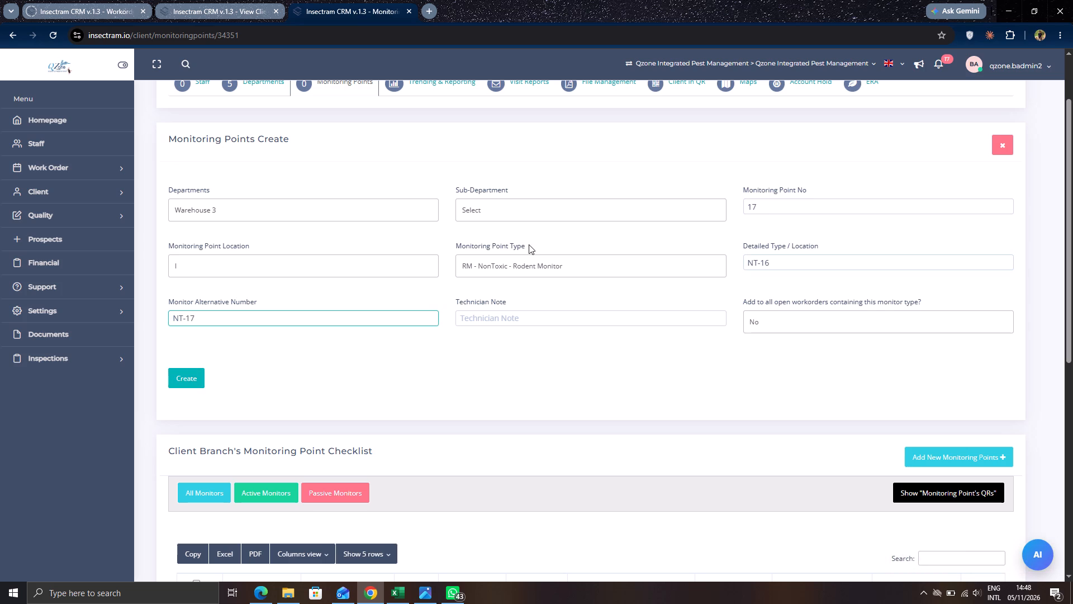
left_click(776, 259)
key("BackSpace")
key("7")
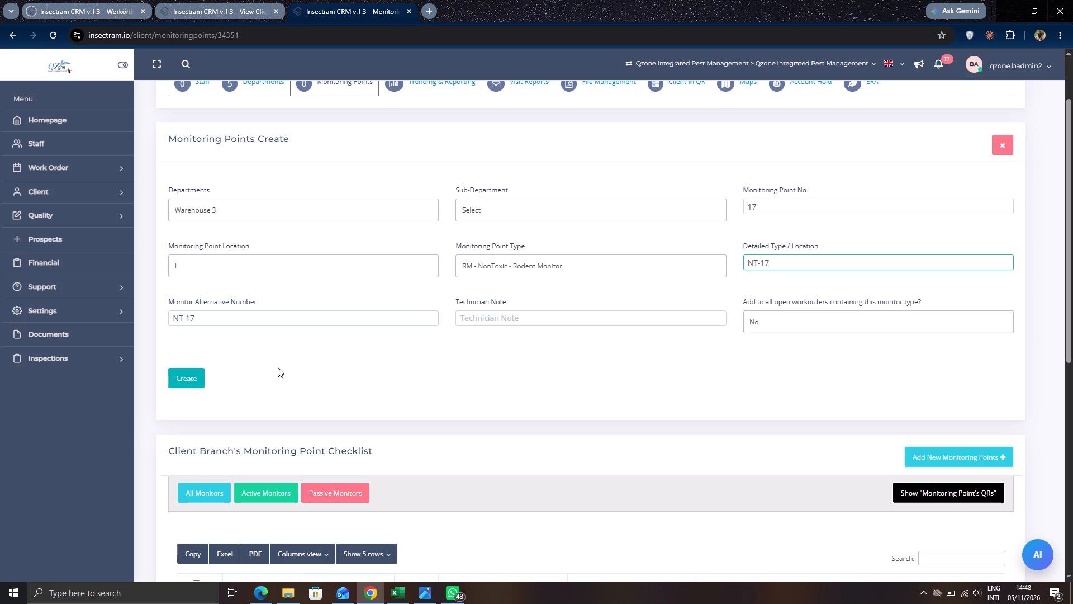
left_click(194, 387)
Create Warehouse 3 monitoring point 18 with "NT-18" as both alternative number and detailed type / location.
left_click(196, 315)
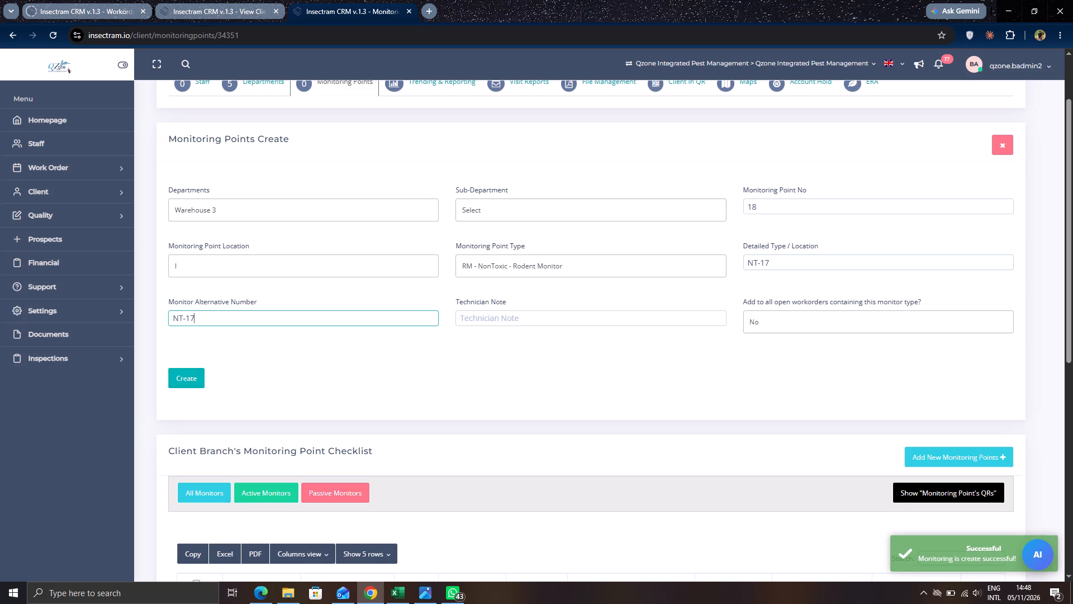
key("BackSpace")
key("8")
left_click(782, 261)
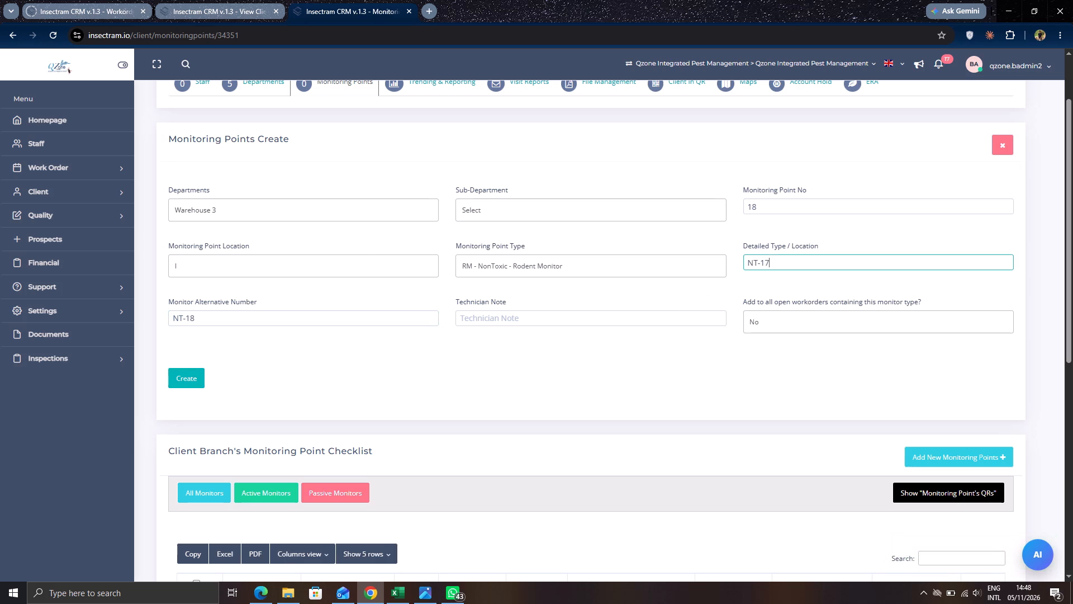
key("BackSpace")
key("8")
left_click(198, 379)
Create Warehouse 3 monitoring point 19 with "NT-19" as both alternative number and detailed type / location.
left_click(203, 318)
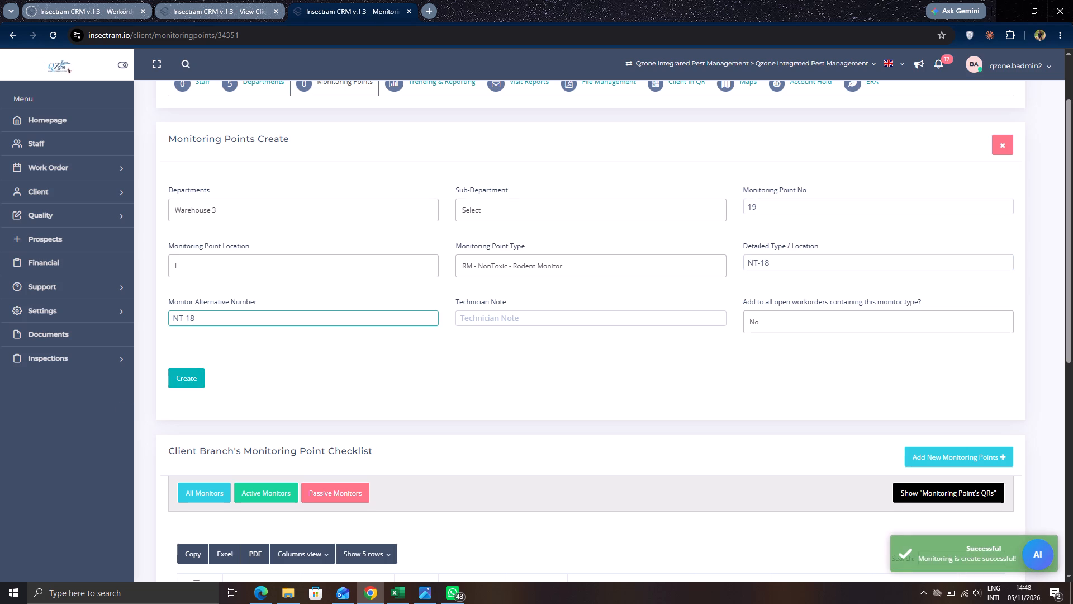
key("BackSpace")
key("9")
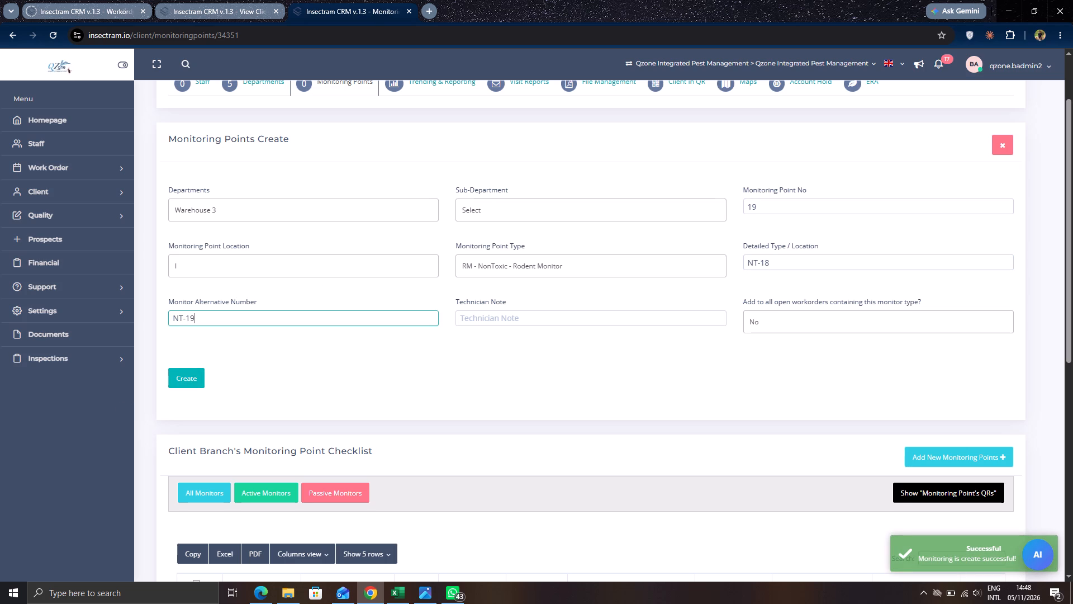
left_click(783, 267)
key("BackSpace")
key("9")
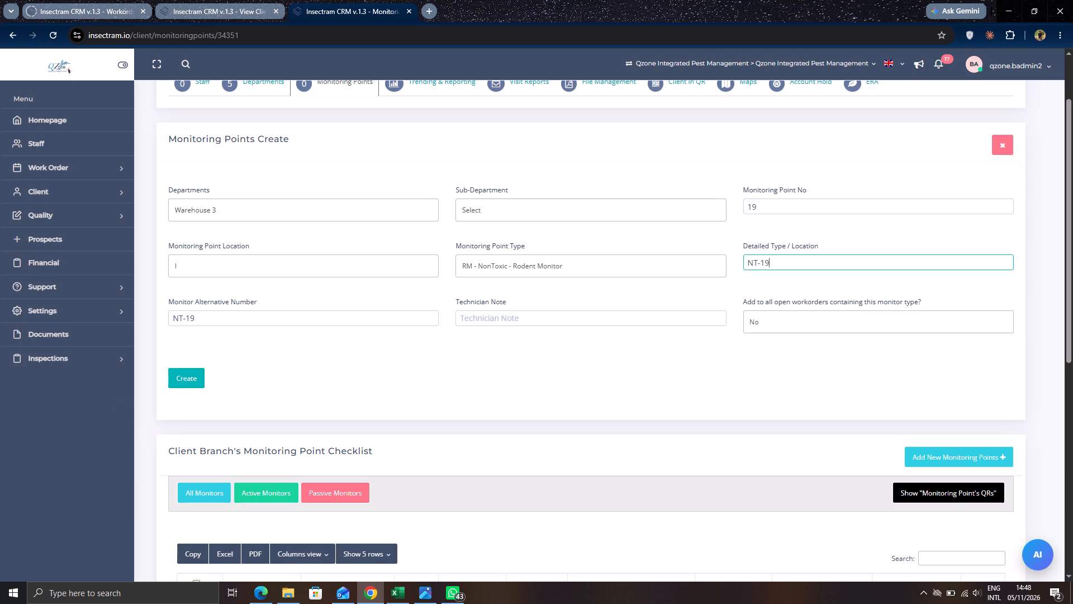
left_click(195, 372)
Create Warehouse 3 monitoring point 20 with "NT-20" as both alternative number and detailed type / location.
left_click(202, 313)
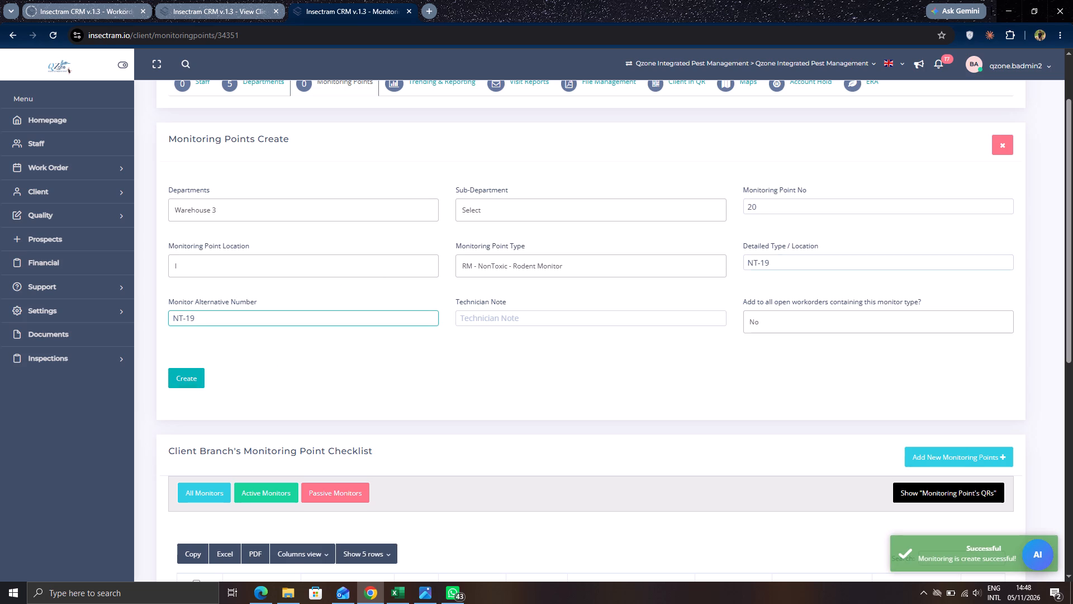
key("BackSpace")
key("BackSpace")
type("20")
left_click(805, 262)
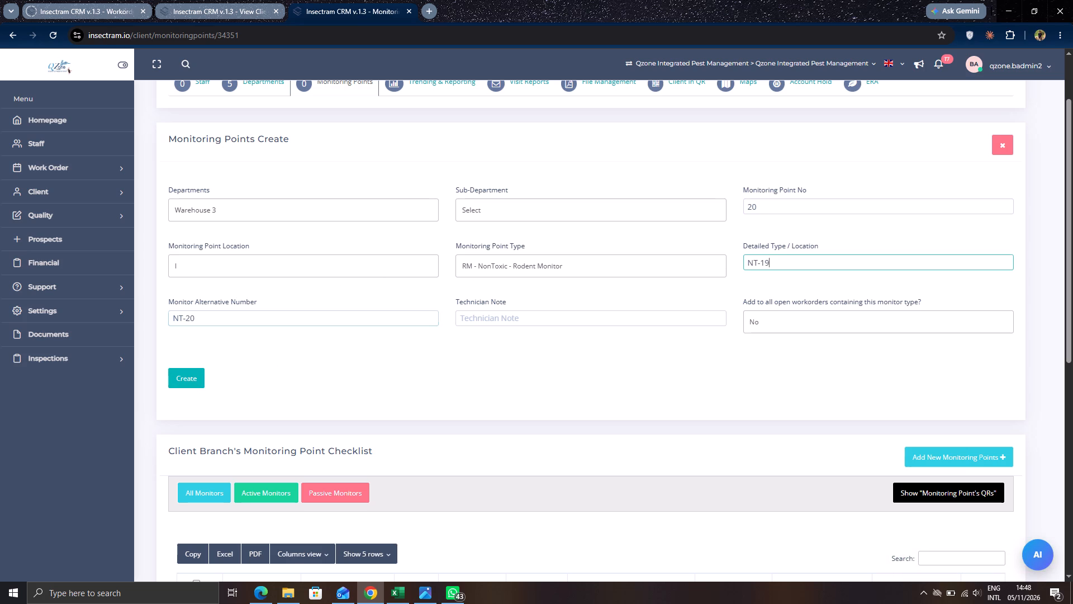
key("BackSpace")
key("BackSpace")
type("20")
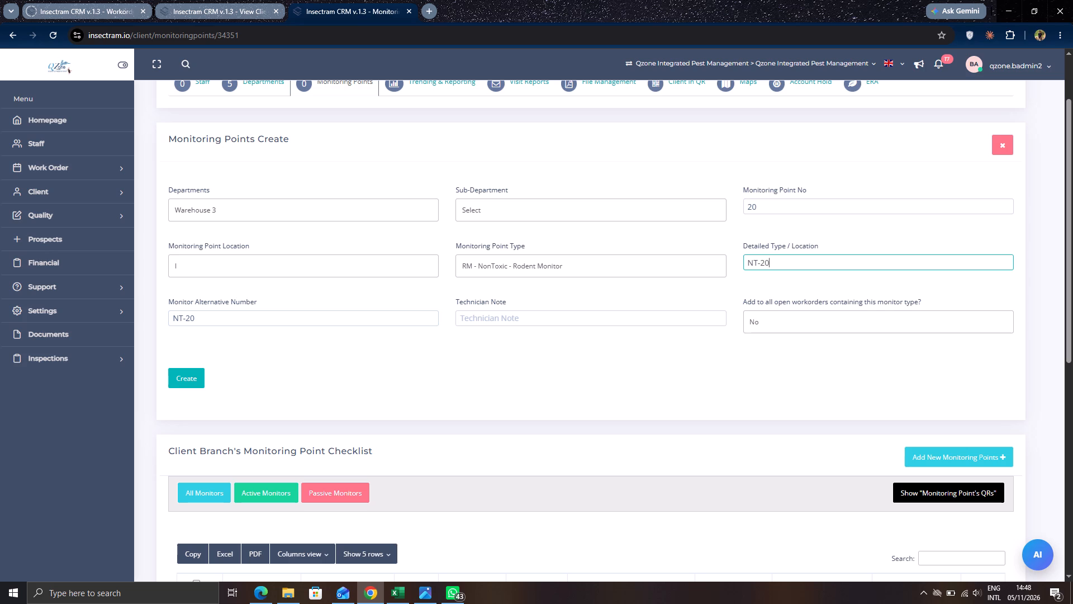
left_click(188, 374)
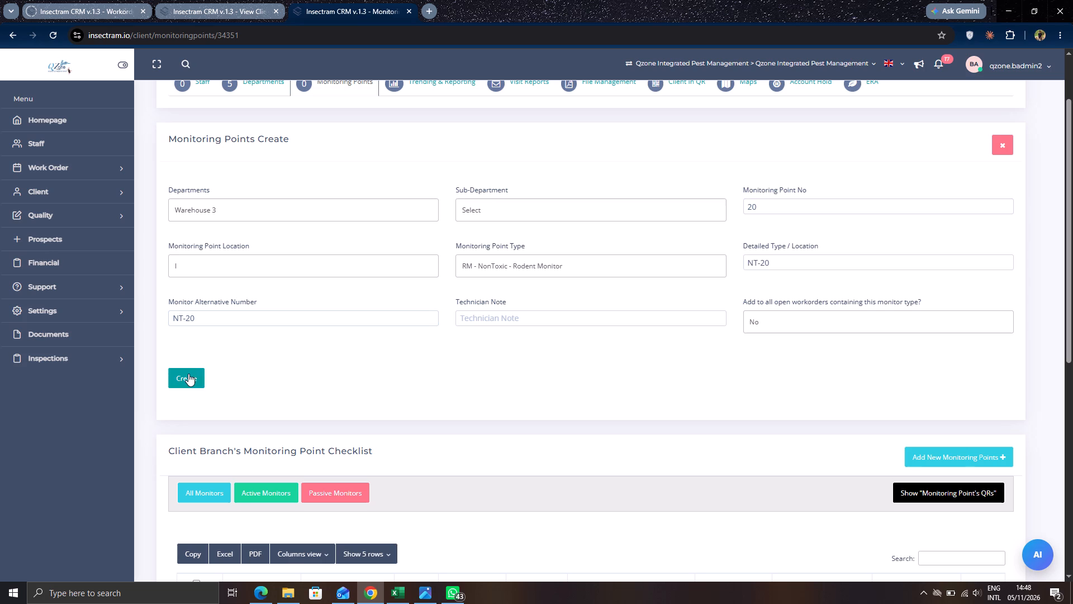
Create Warehouse 3 monitoring point 21 with "NT-21" as both alternative number and detailed type / location.
left_click(212, 314)
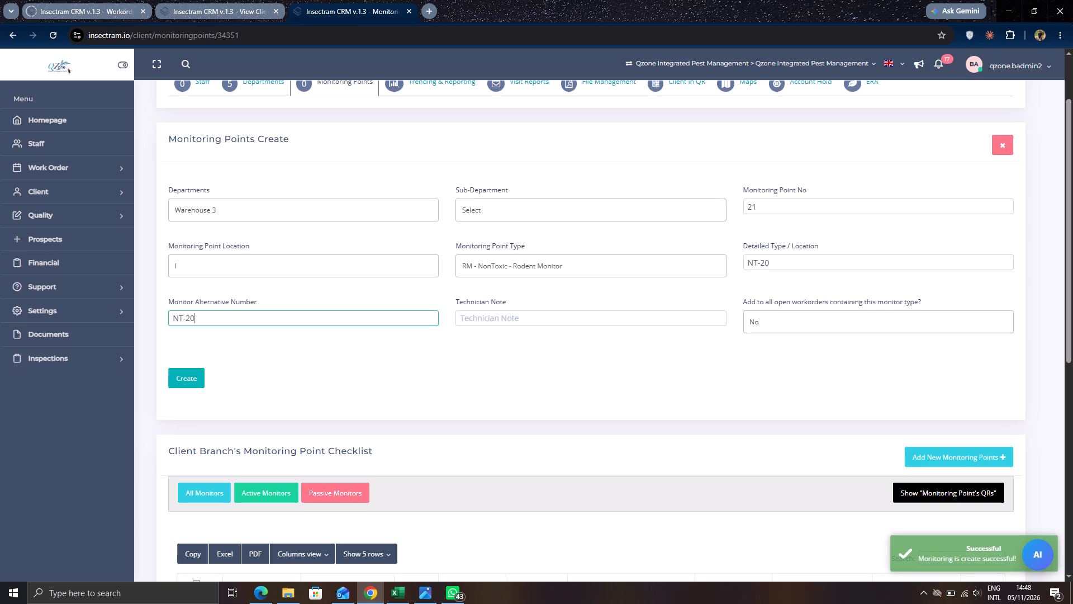
key("BackSpace")
key("1")
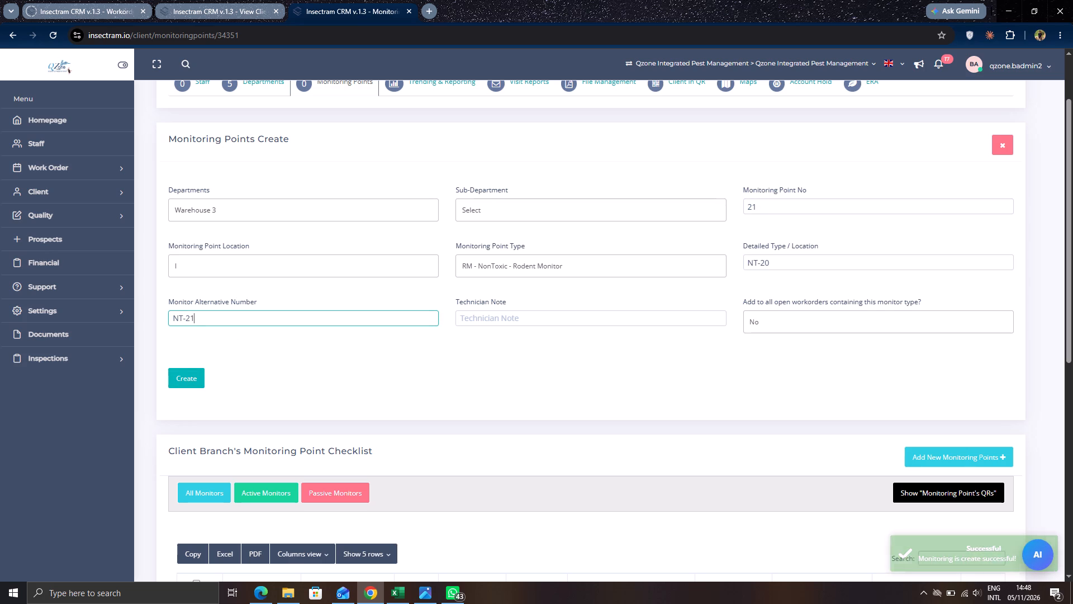
left_click(791, 258)
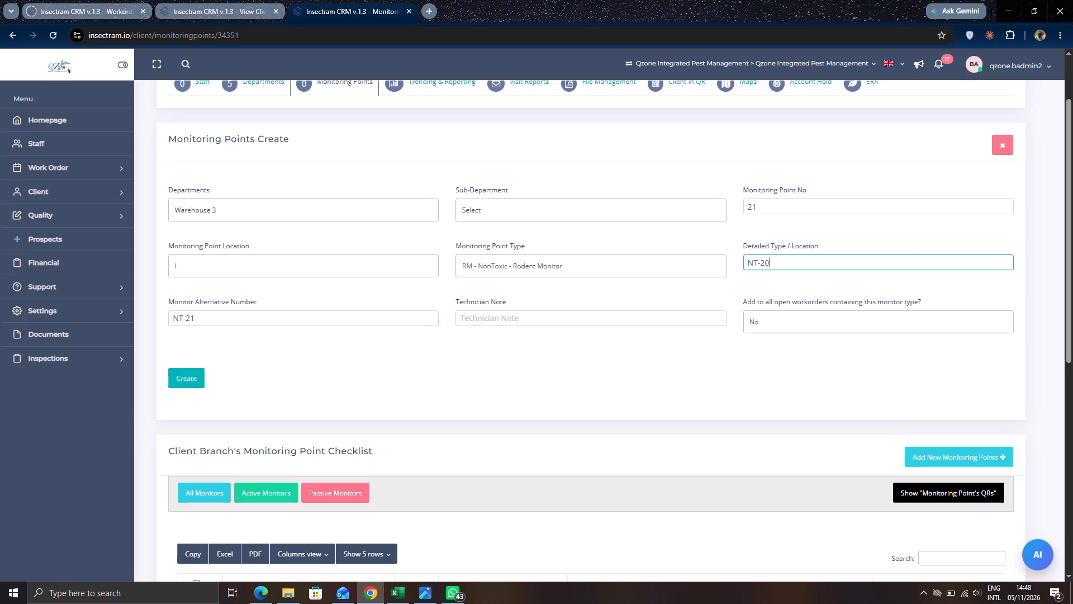
key("BackSpace")
key("1")
left_click(196, 369)
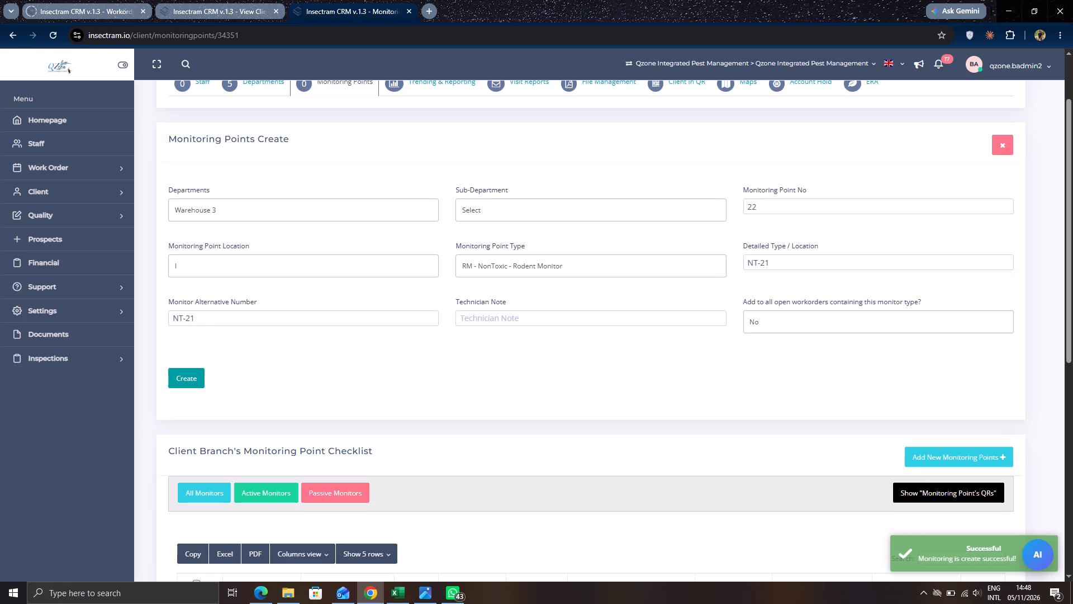
Create Warehouse 3 monitoring point 22 with "NT-22" as both alternative number and detailed type / location.
left_click(202, 314)
key("BackSpace")
key("2")
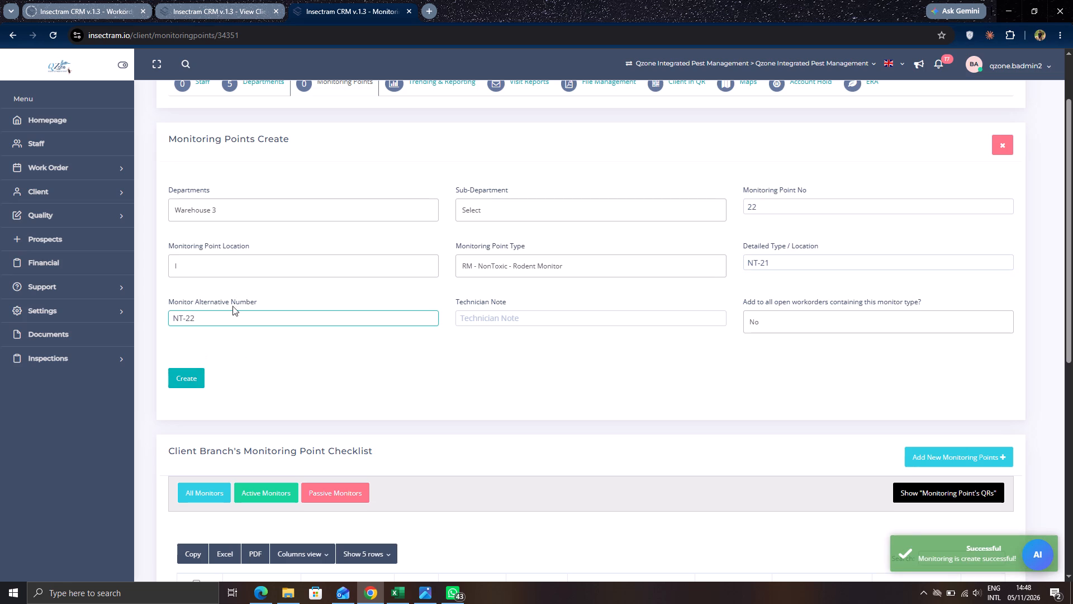
left_click(800, 261)
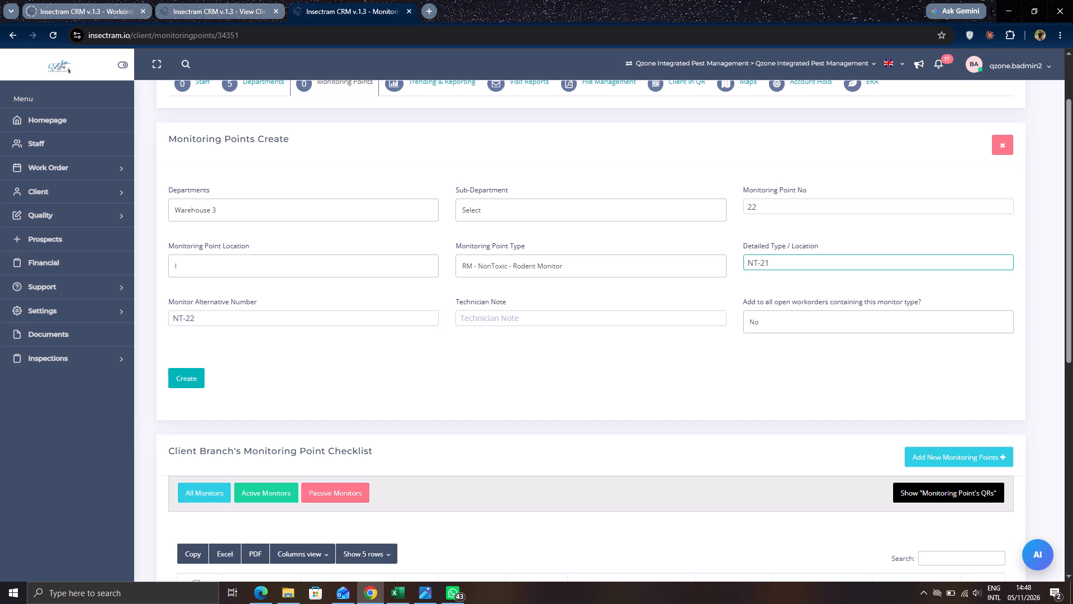
key("BackSpace")
key("2")
left_click(174, 375)
Create Warehouse 3 monitoring point 23 with "NT-23" as both alternative number and detailed type / location.
left_click(203, 315)
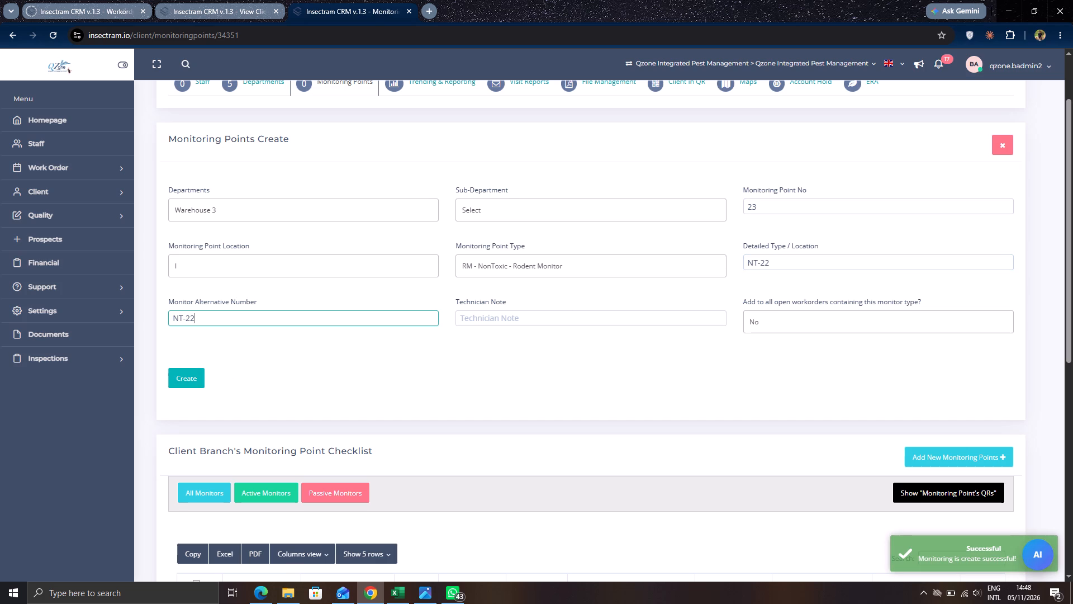
key("BackSpace")
key("4")
left_click(738, 272)
left_click(800, 252)
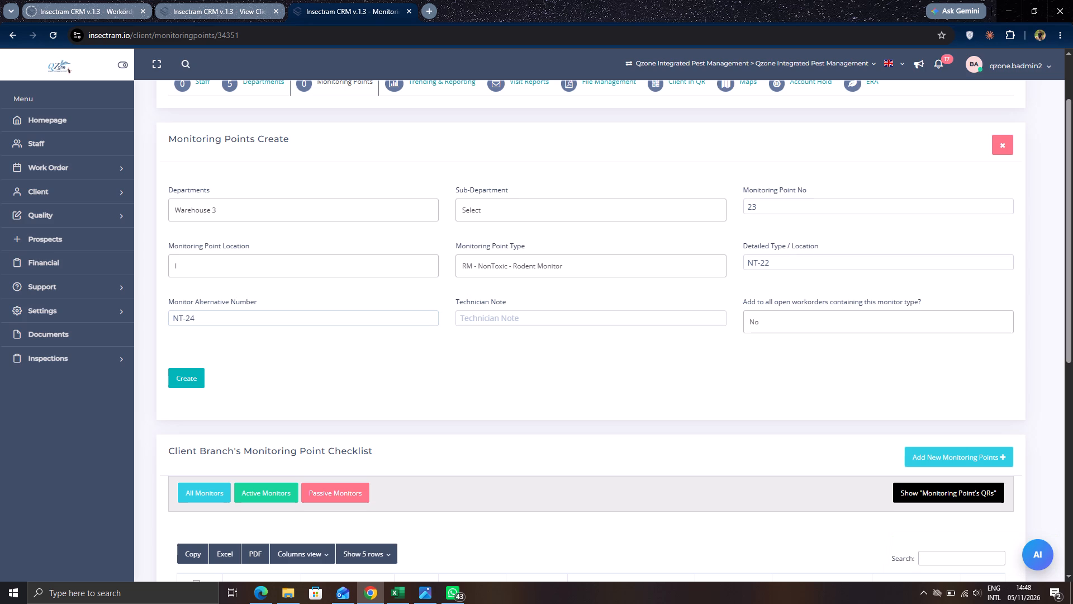
left_click(799, 256)
key("BackSpace")
key("4")
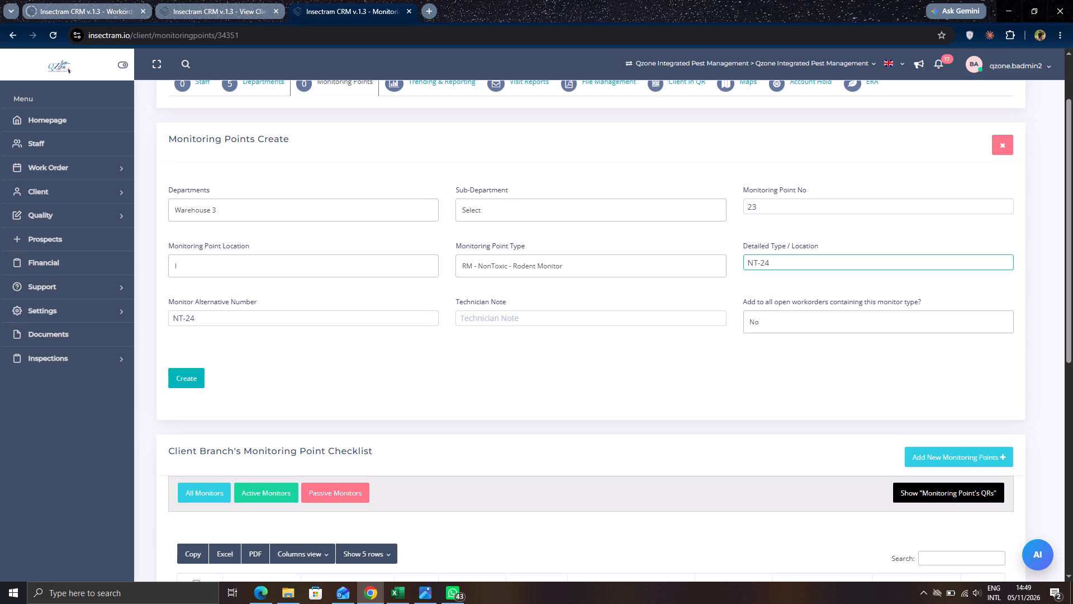
key("BackSpace")
key("3")
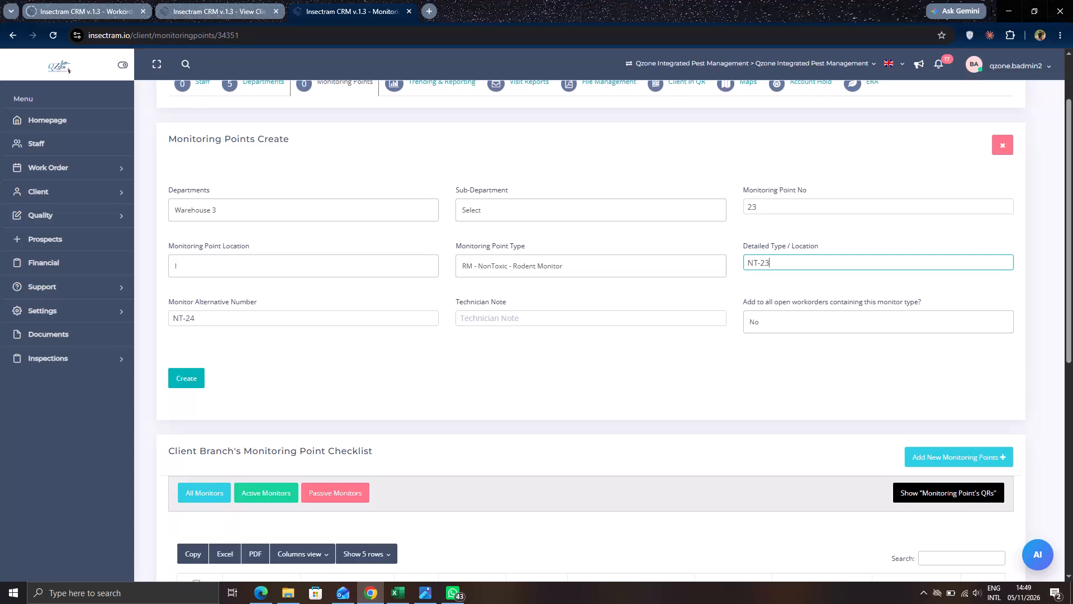
left_click(278, 312)
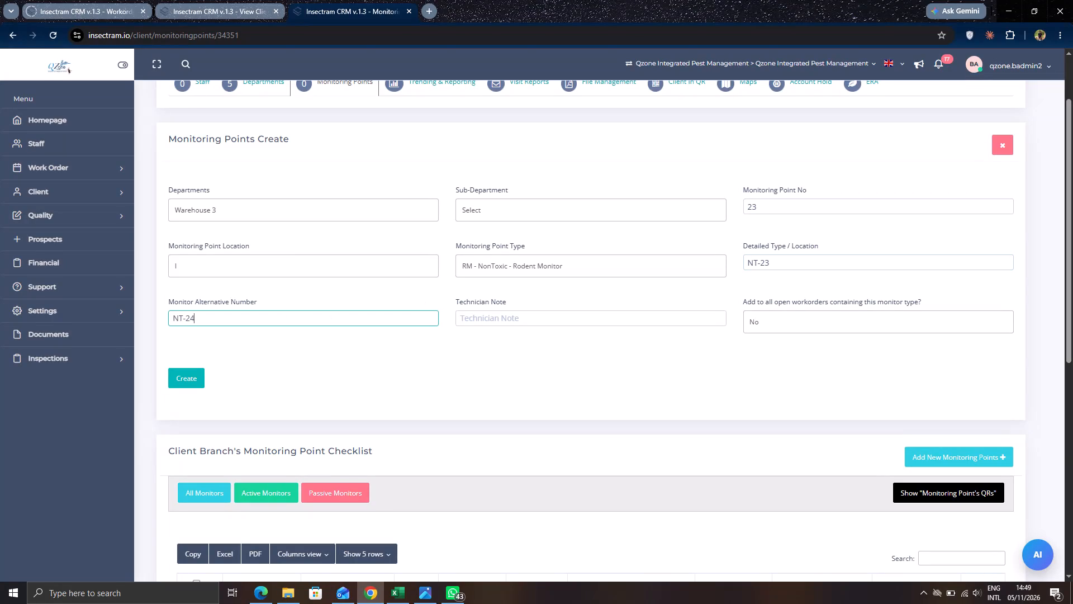
key("BackSpace")
key("3")
left_click(198, 379)
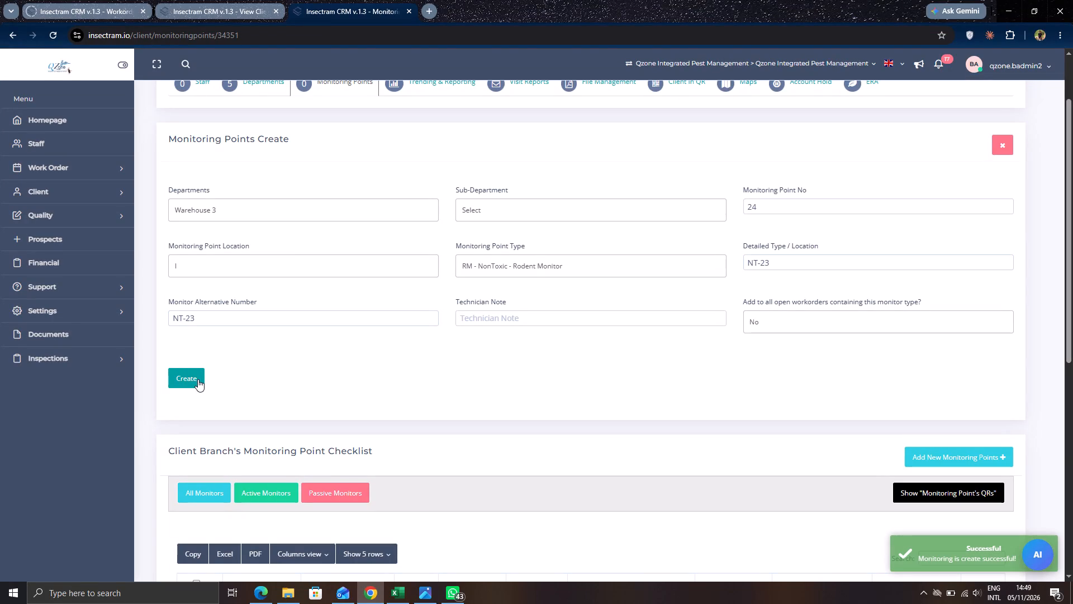
List all monitors and update monitoring point 2's detailed type / location to "NT-2".
left_click(216, 492)
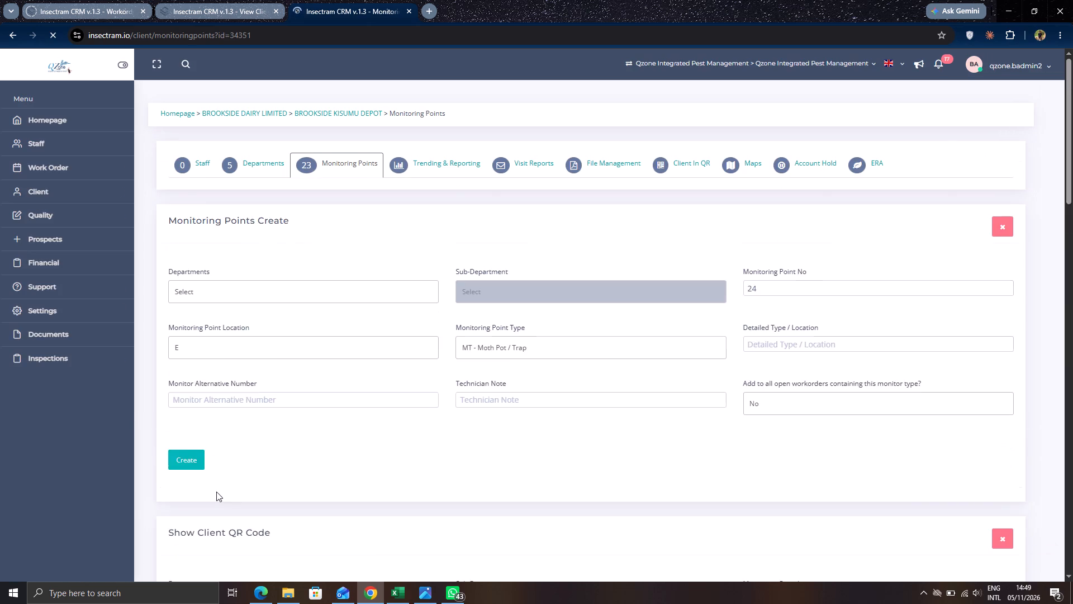
scroll(498, 323, "down", 3)
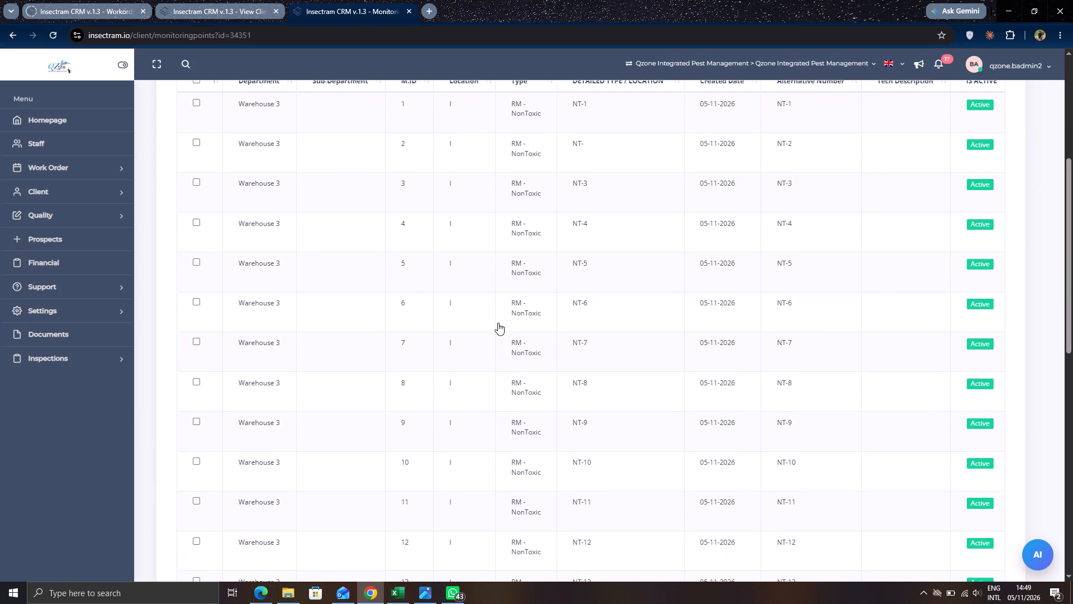
scroll(498, 323, "up", 1)
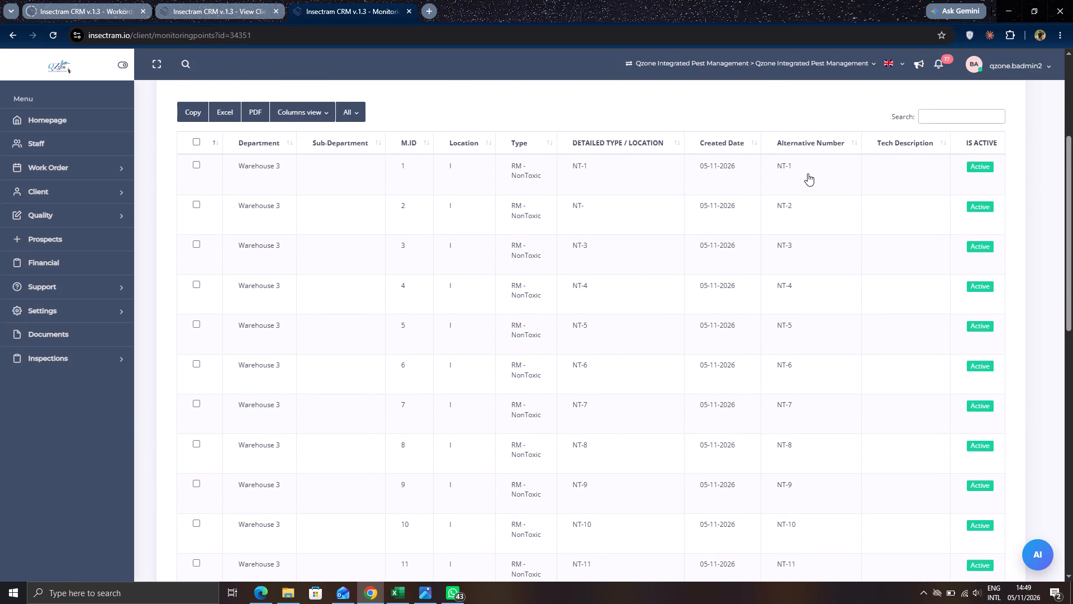
scroll(808, 173, "left", 4)
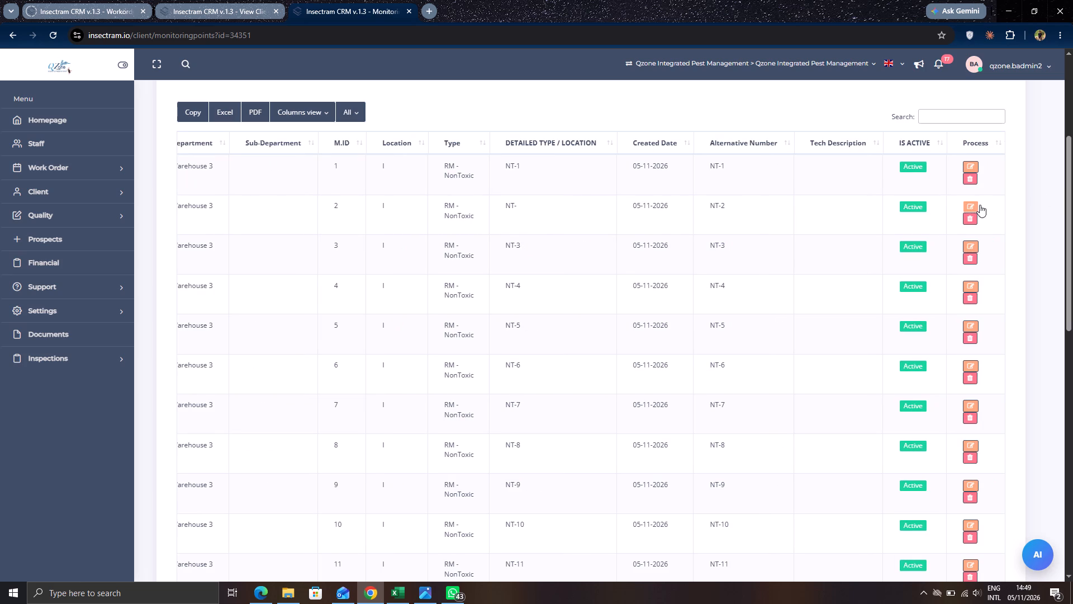
left_click(971, 208)
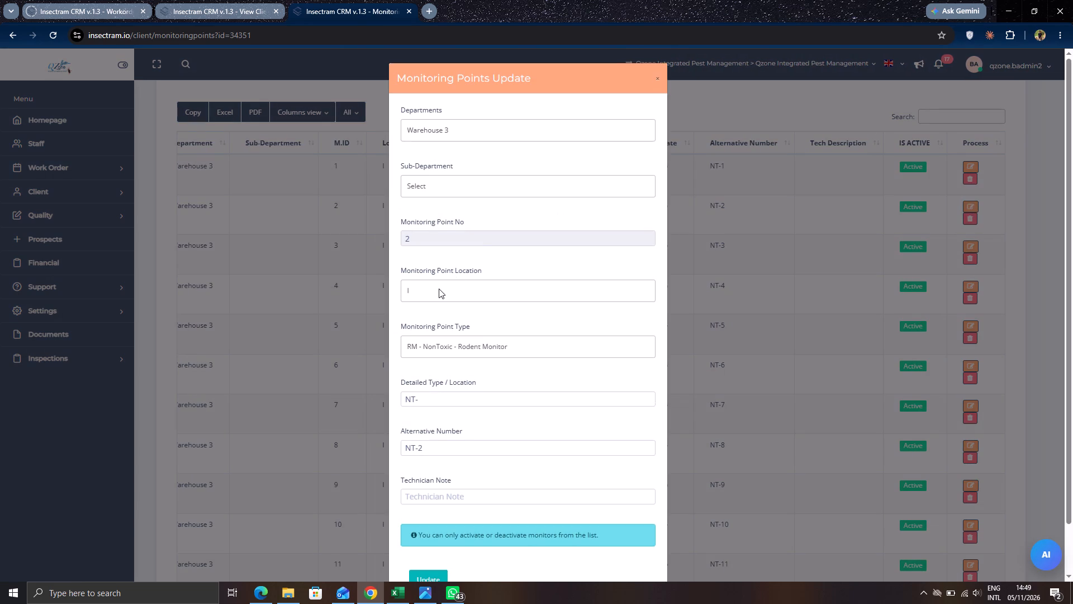
left_click(436, 404)
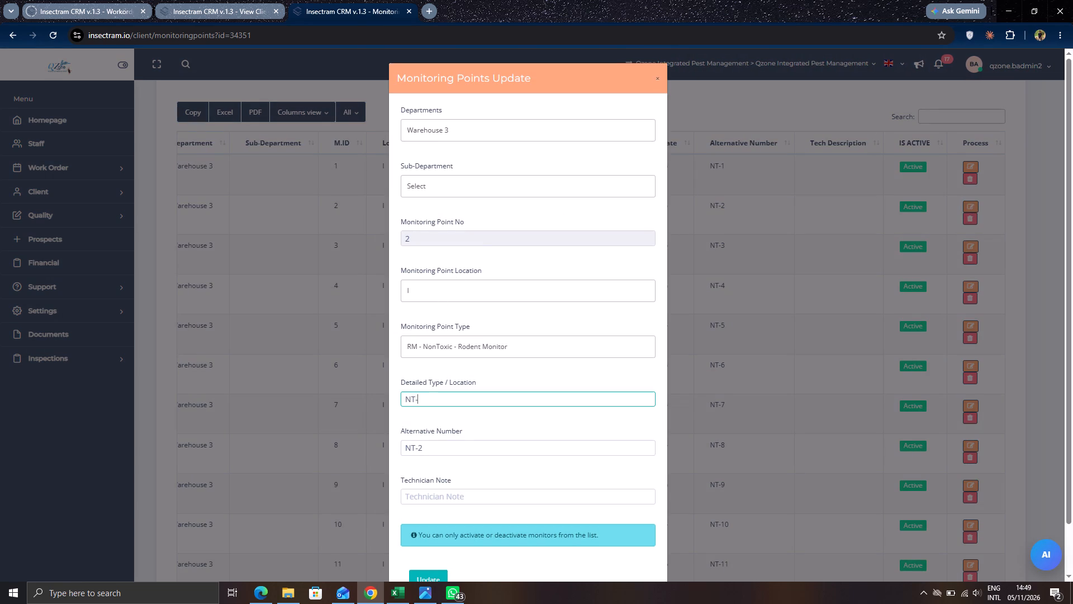
key("2")
left_click(435, 574)
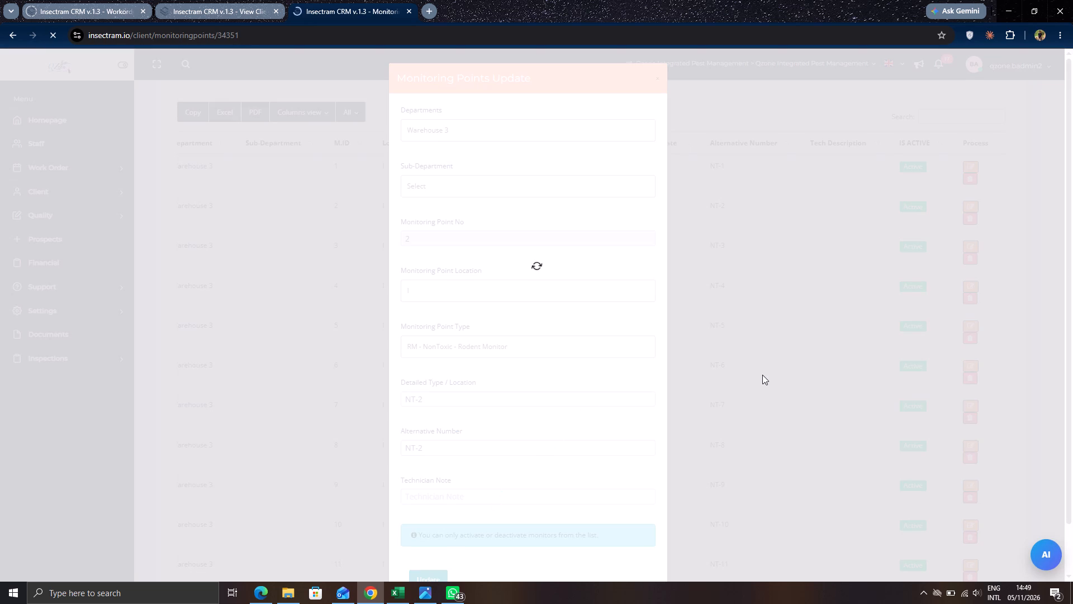
Show all rows of the monitoring point checklist and check each point's number, detailed location and alternative number.
scroll(762, 375, "down", 2)
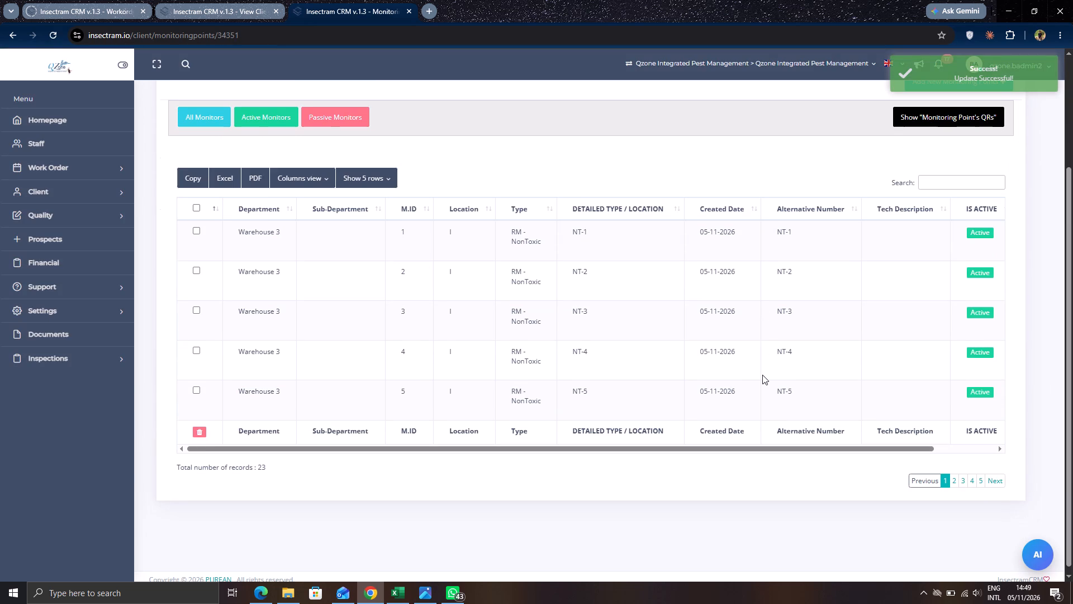
left_click(391, 171)
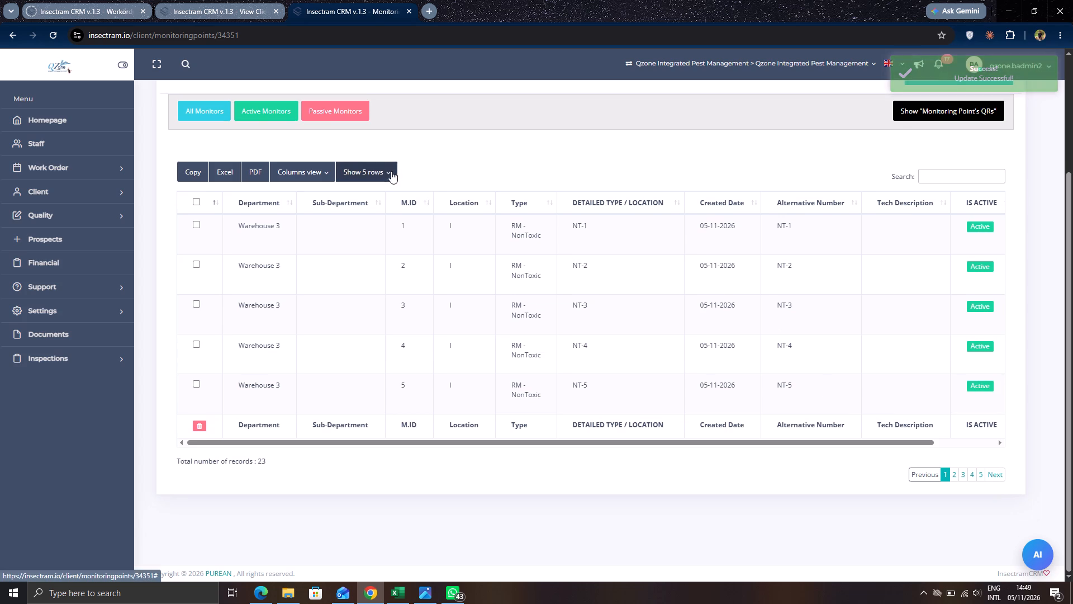
left_click(382, 277)
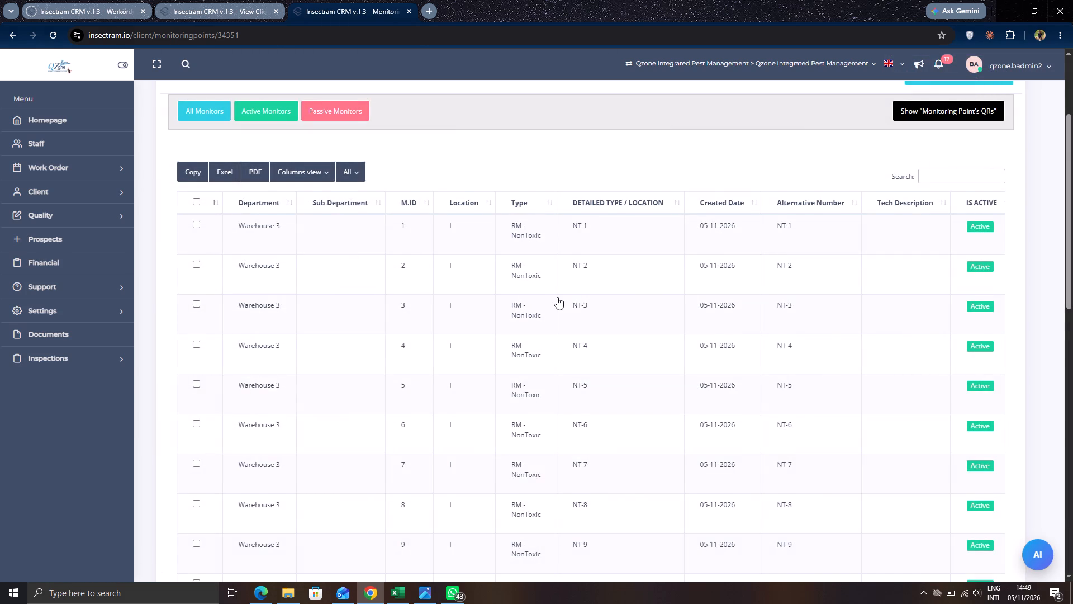
scroll(557, 297, "down", 2)
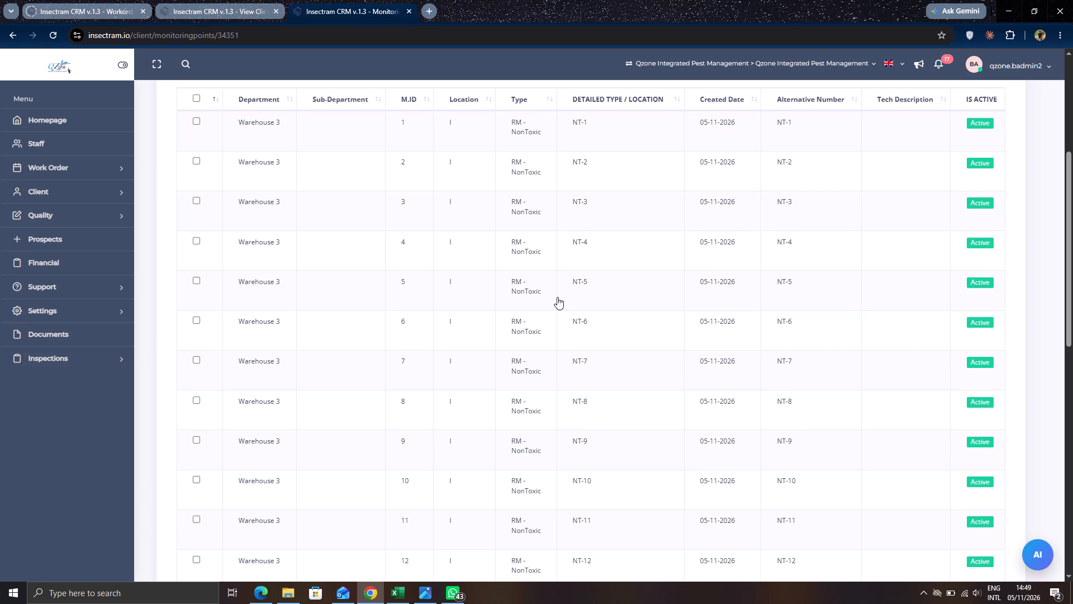
scroll(557, 297, "down", 2)
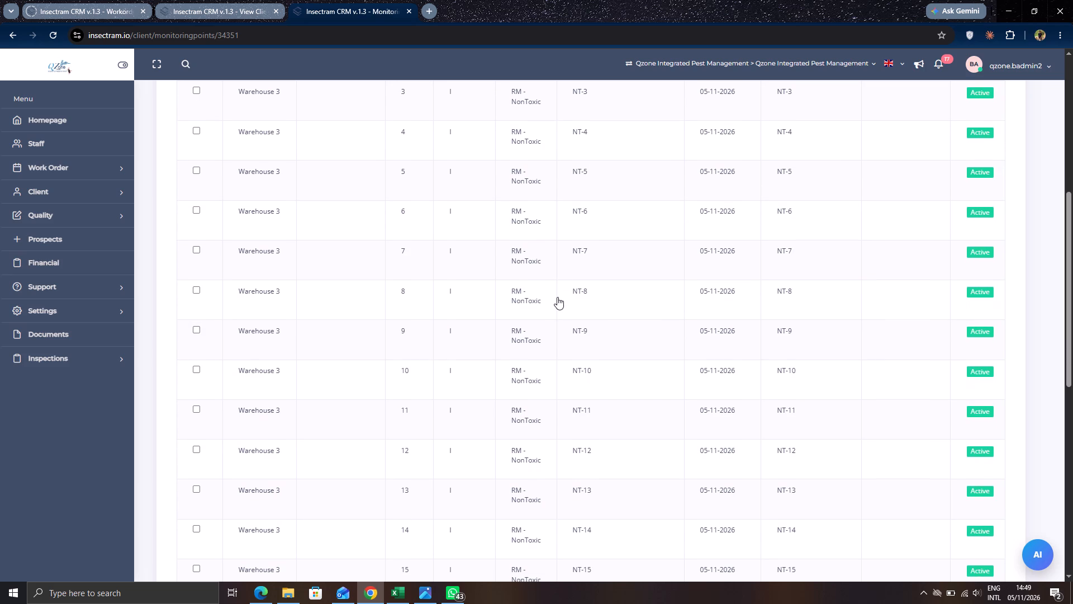
scroll(557, 297, "down", 2)
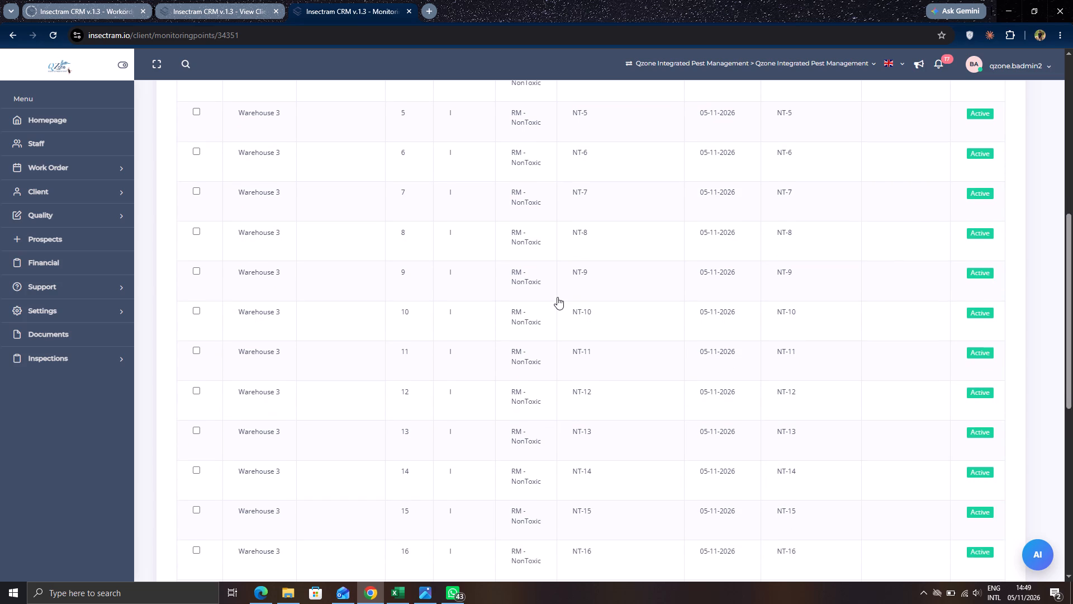
scroll(557, 297, "down", 3)
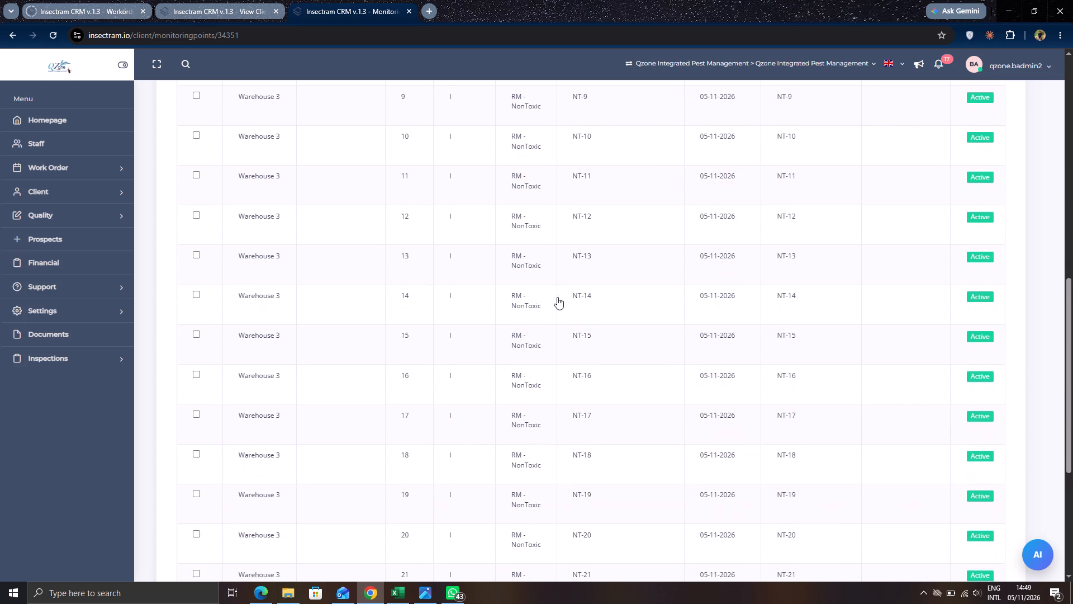
scroll(557, 297, "down", 2)
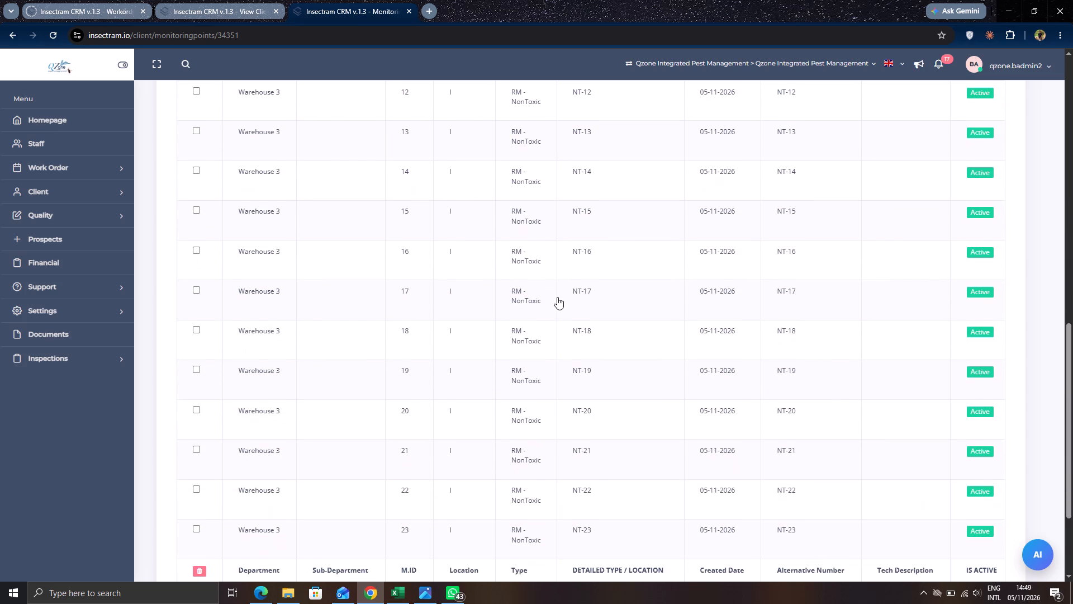
scroll(557, 297, "down", 4)
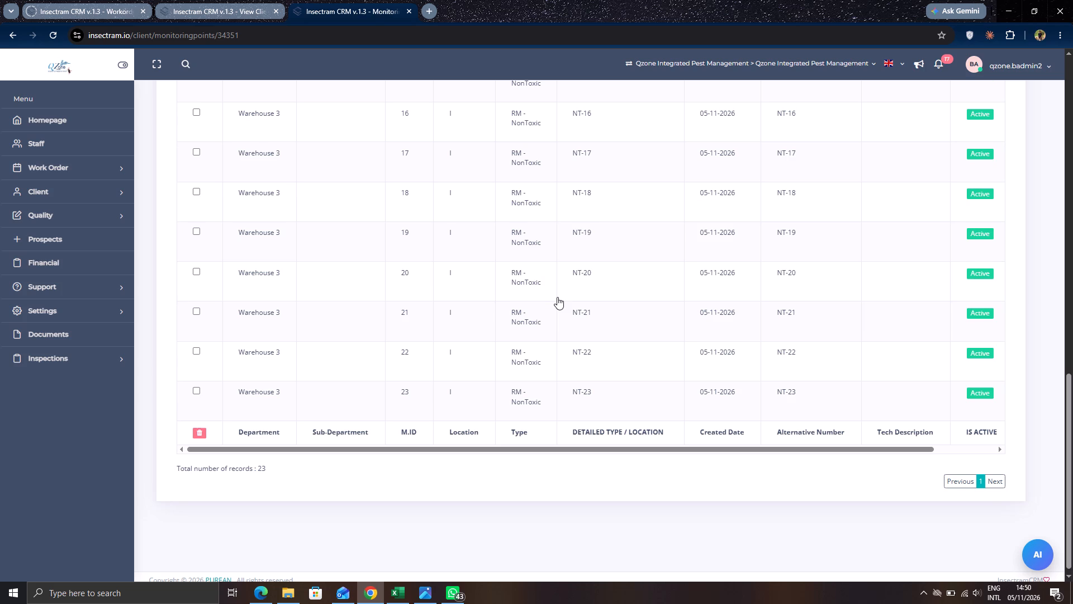
scroll(557, 297, "up", 6)
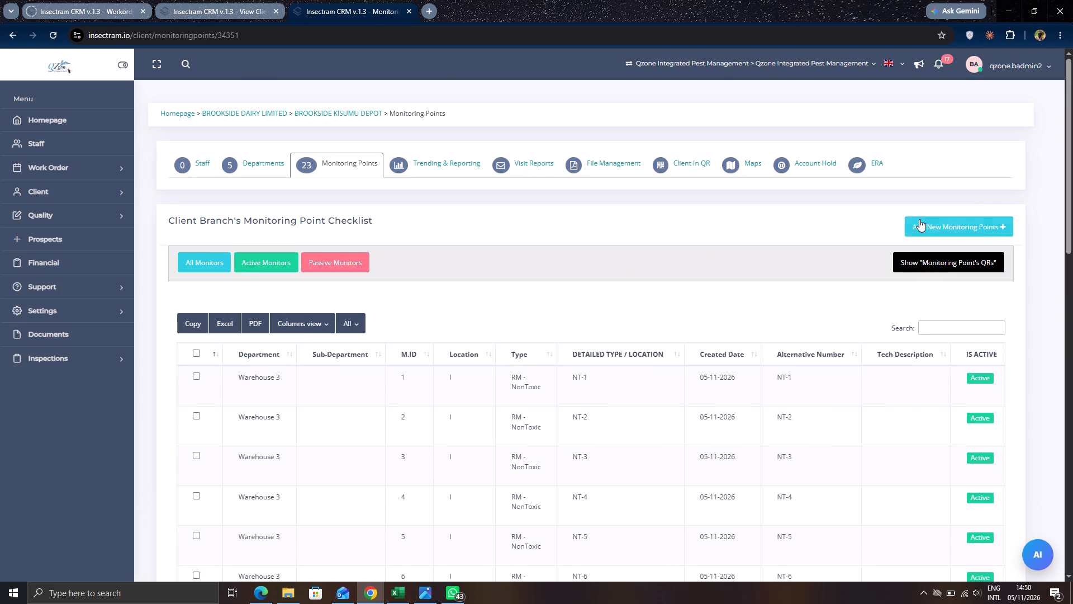
scroll(742, 313, "down", 5)
scroll(742, 313, "up", 8)
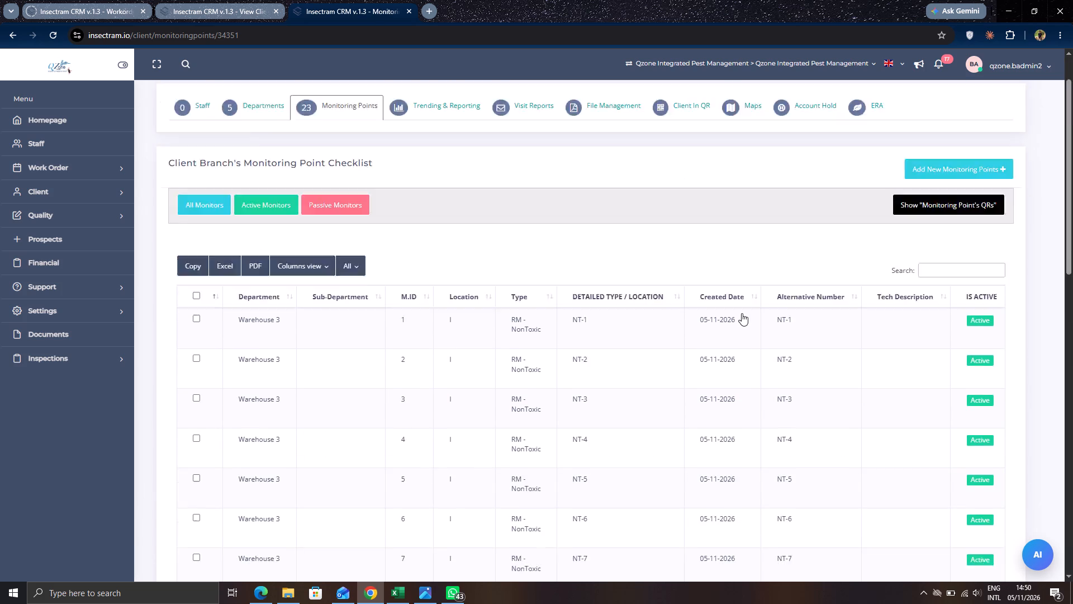
Create Warehouse 3 monitoring point 24, location I, type RM - NonToxic - Rodent Monitor, with "NT-24" as alternative number and detailed type / location.
left_click(975, 228)
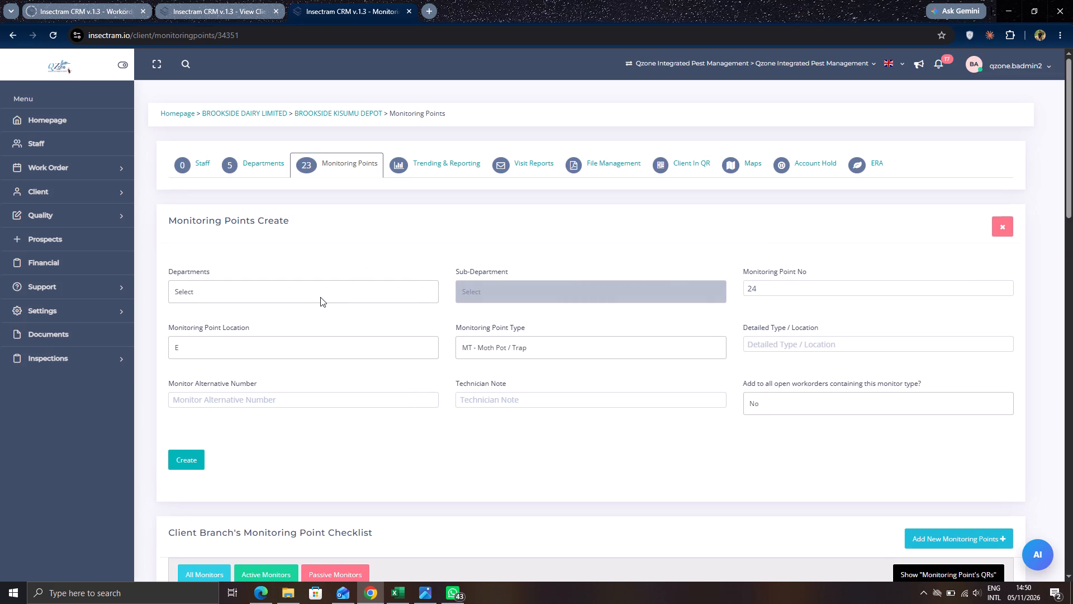
left_click(320, 297)
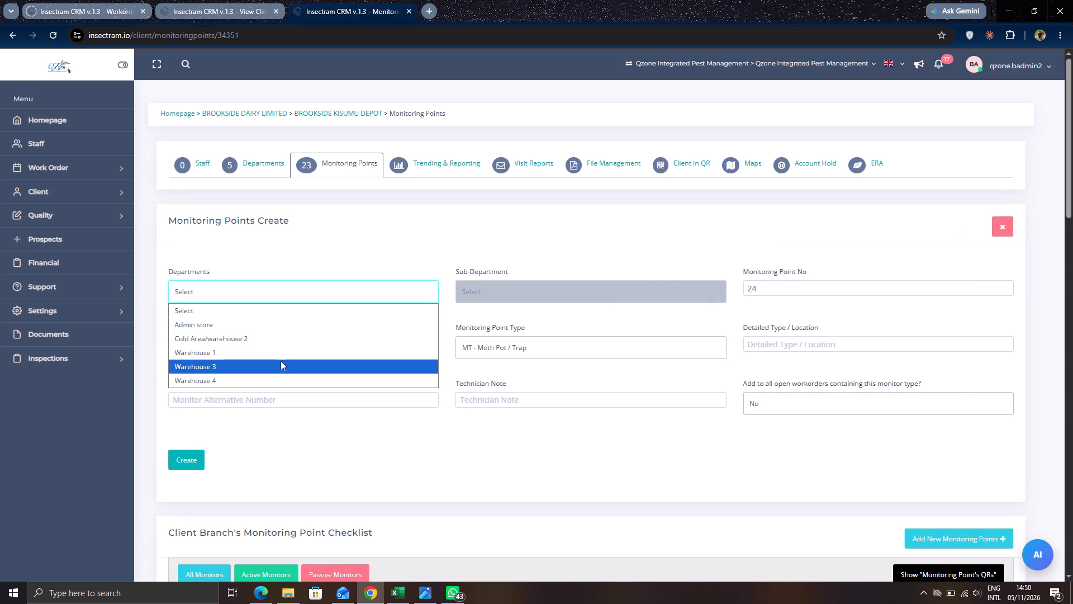
left_click(281, 361)
left_click(227, 351)
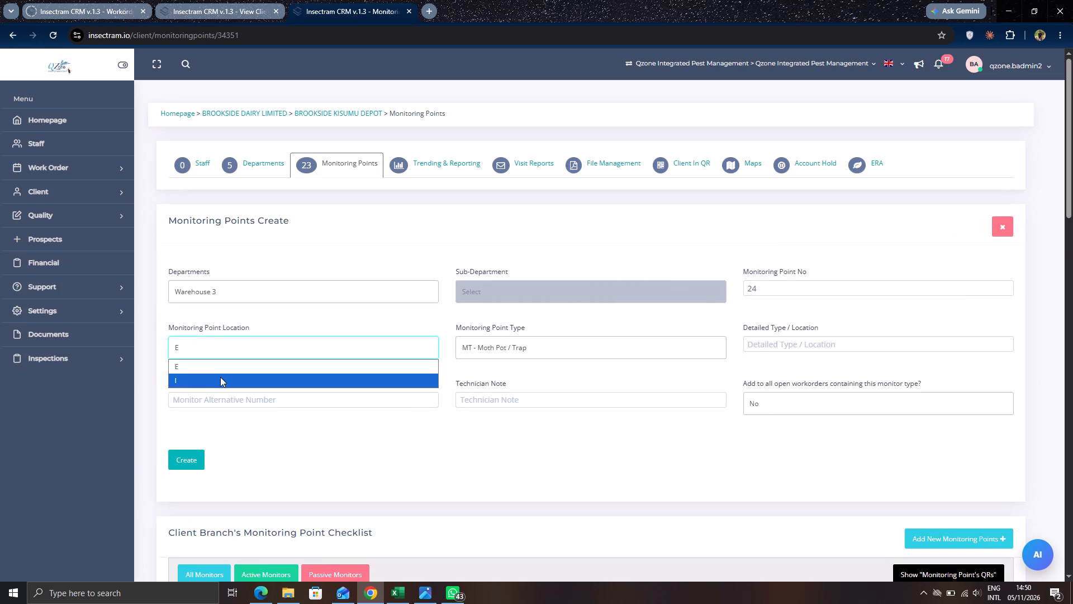
left_click(220, 379)
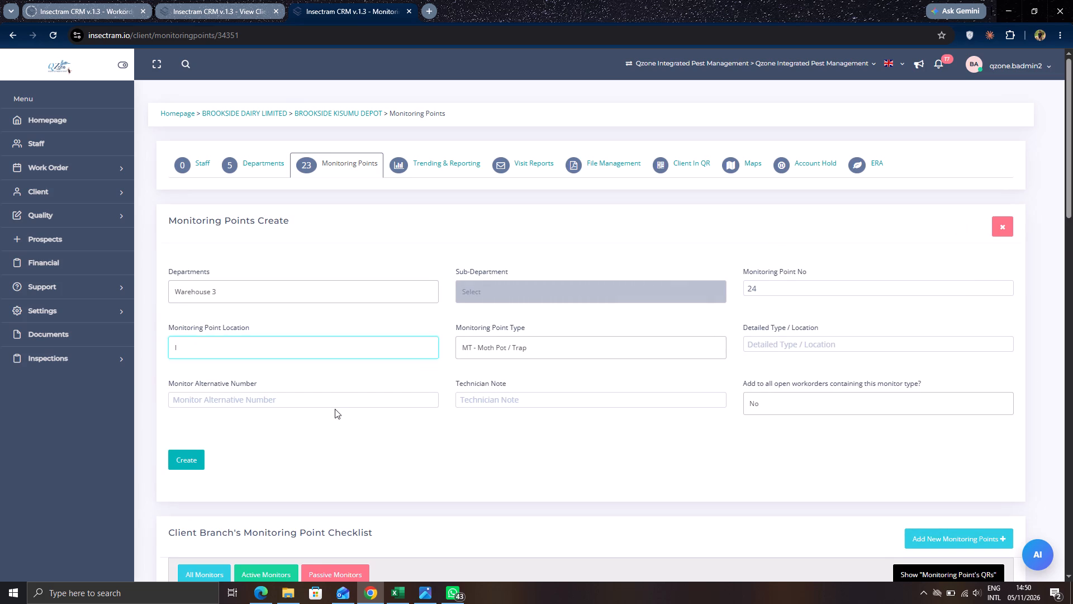
left_click(335, 409)
type("NT")
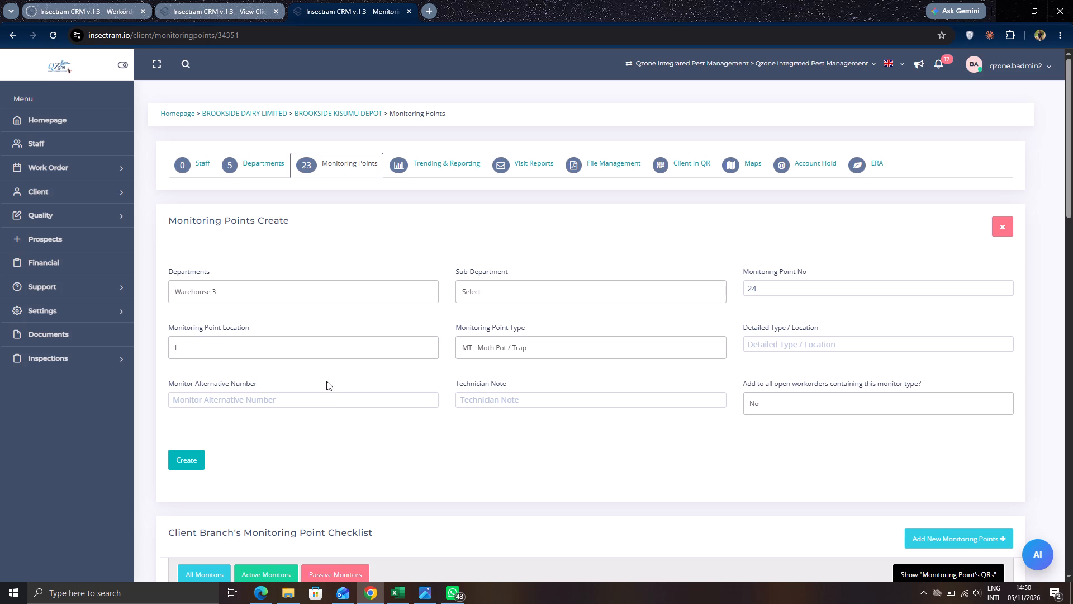
left_click(321, 399)
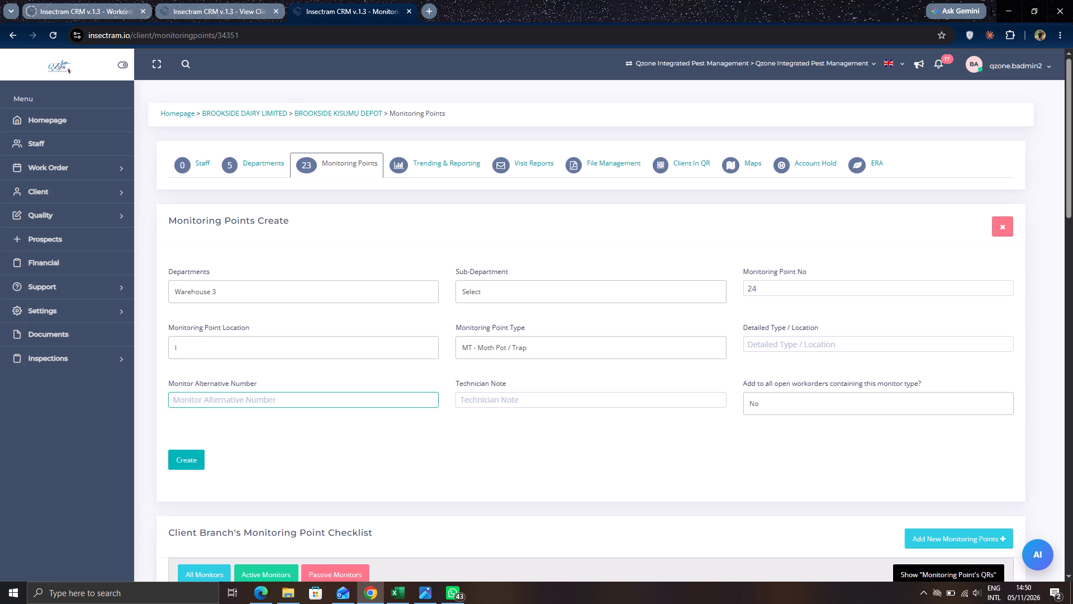
type("NT")
type("-1")
key("BackSpace")
type("24")
left_click(841, 346)
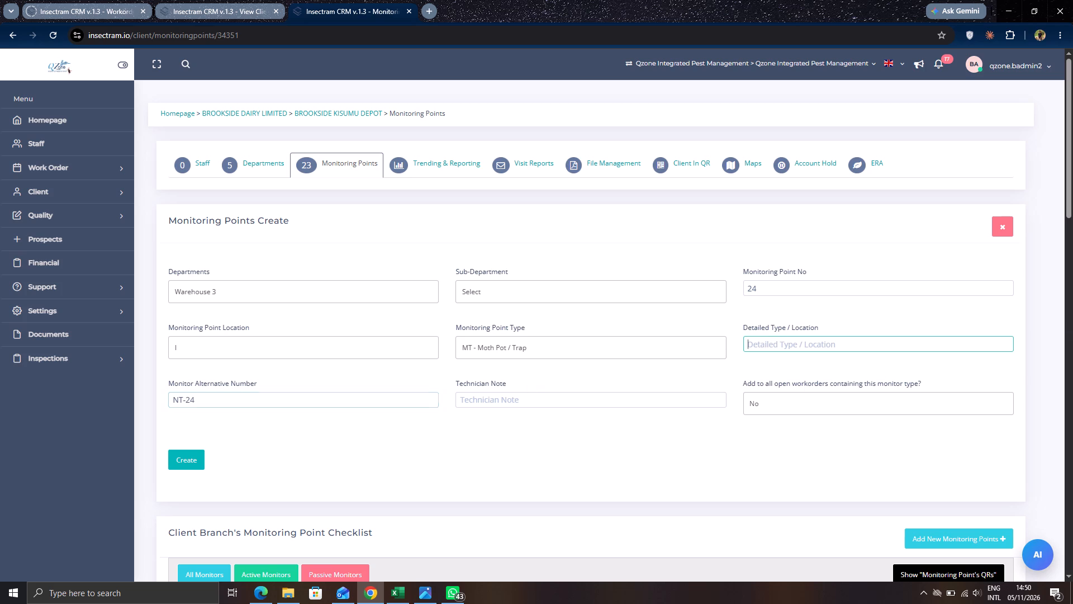
type("NT")
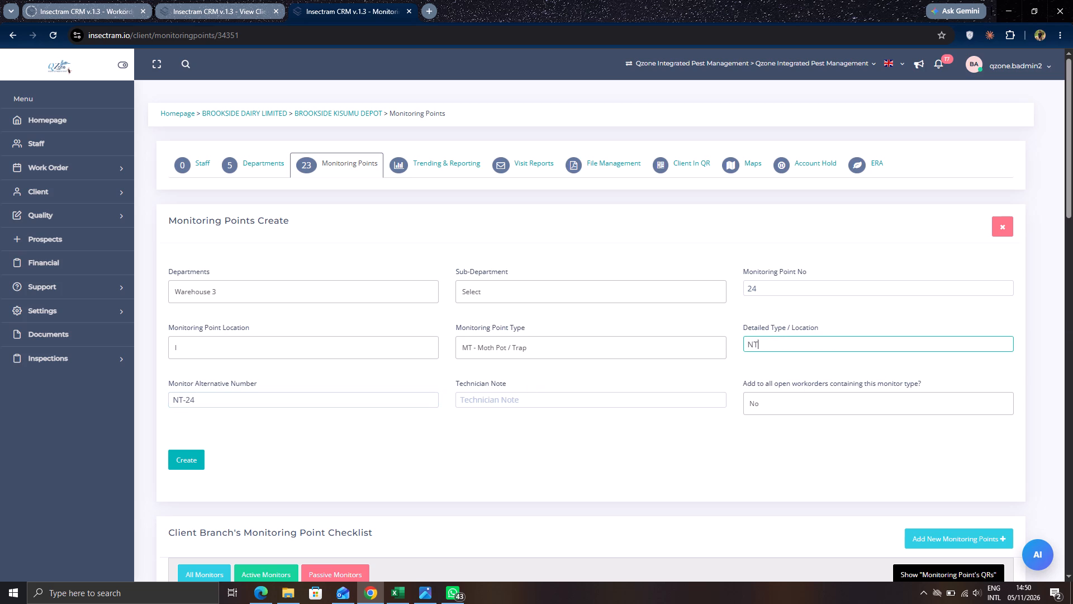
key("minus")
type("24")
left_click(489, 346)
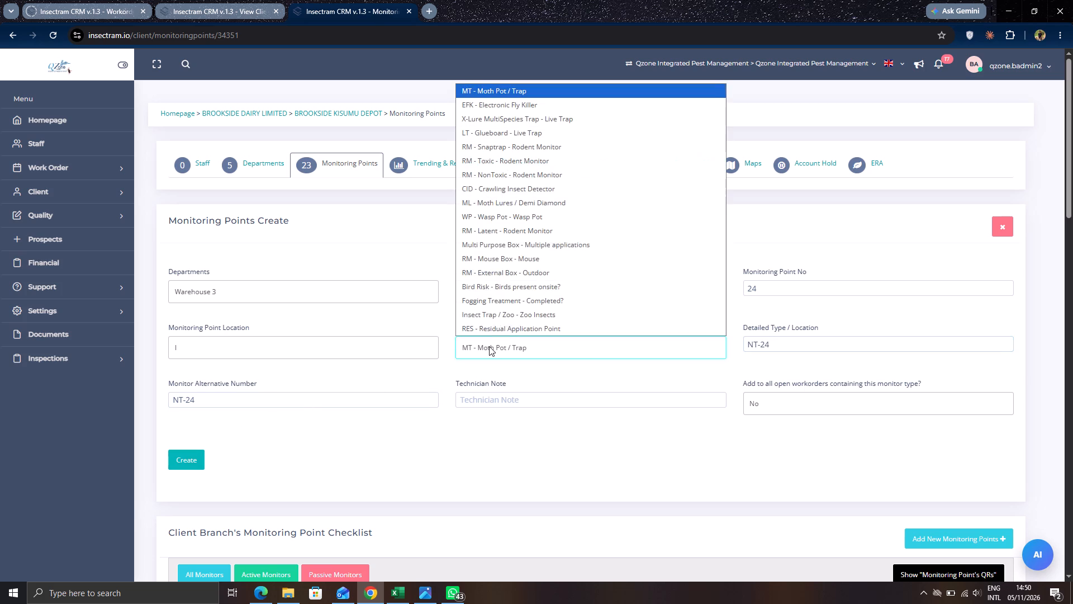
left_click(524, 173)
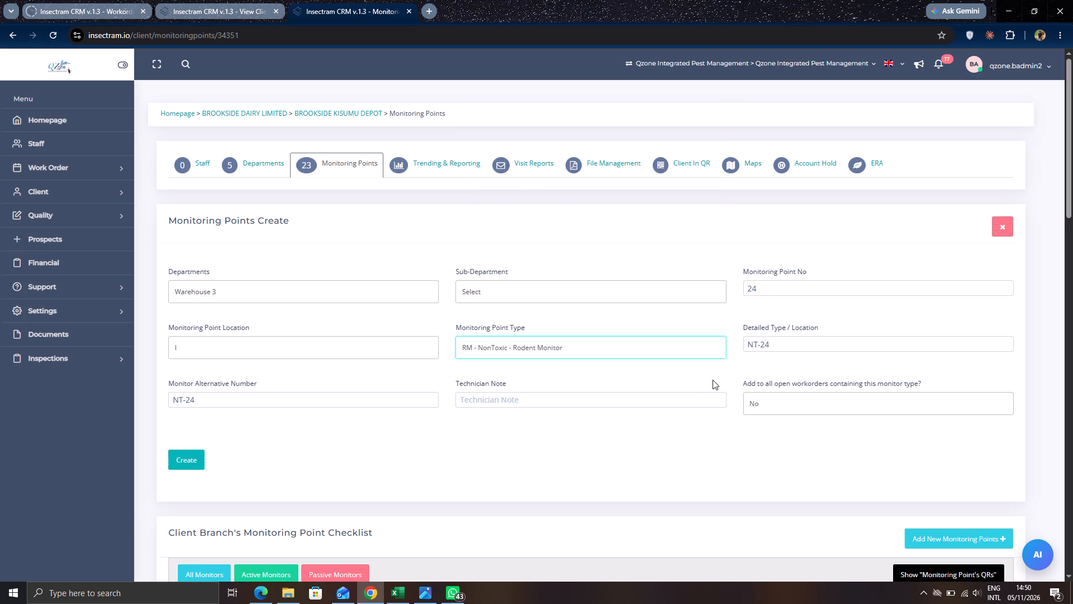
left_click(198, 466)
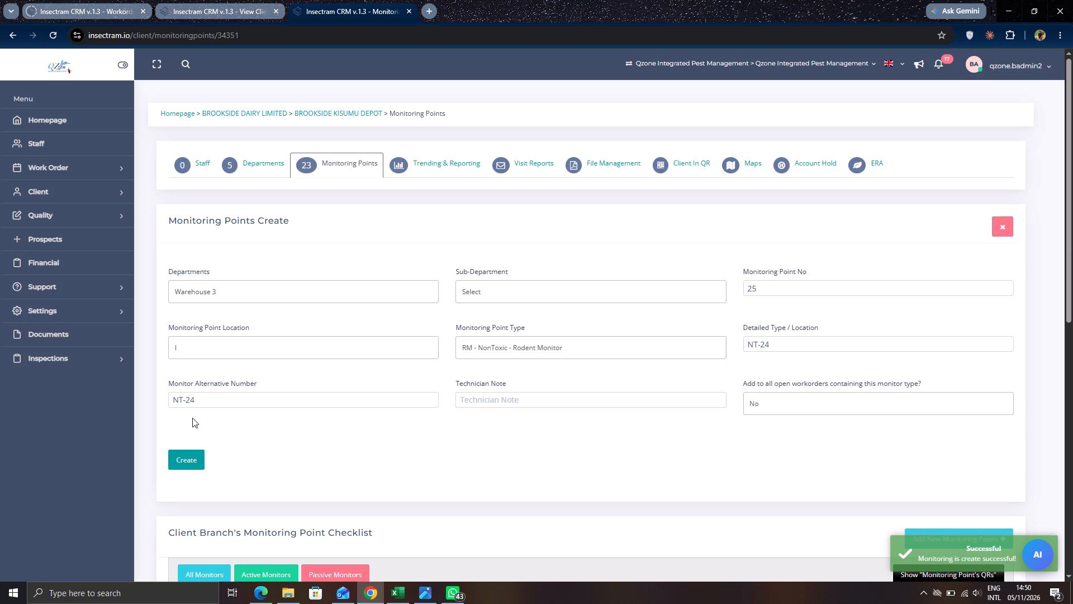
Create Warehouse 3 monitoring point 25 with "NT-26" as both alternative number and detailed type / location.
left_click(196, 404)
key("BackSpace")
key("6")
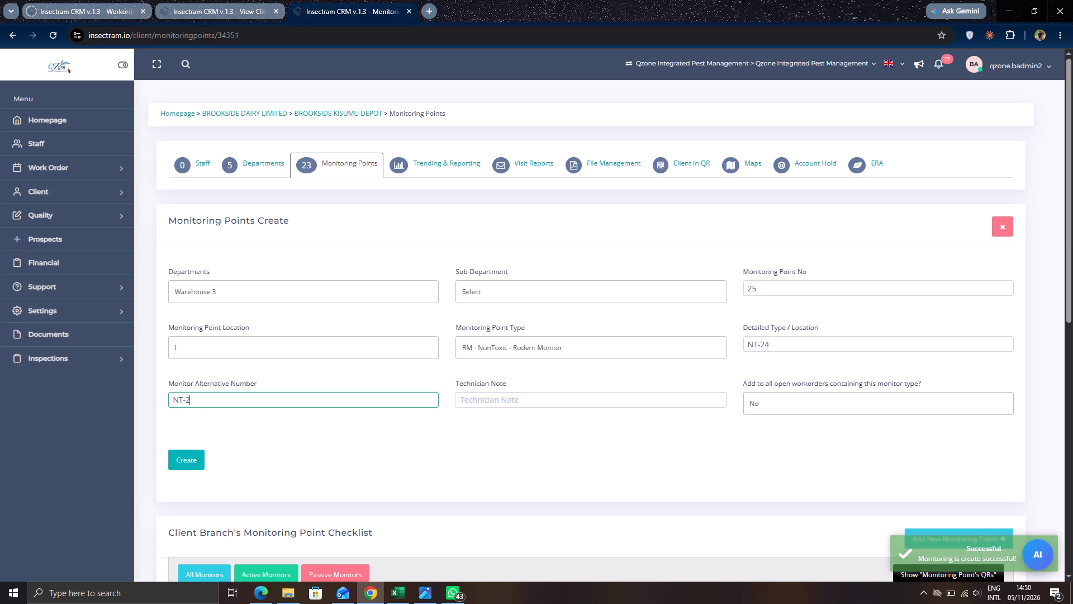
left_click(781, 345)
key("BackSpace")
key("6")
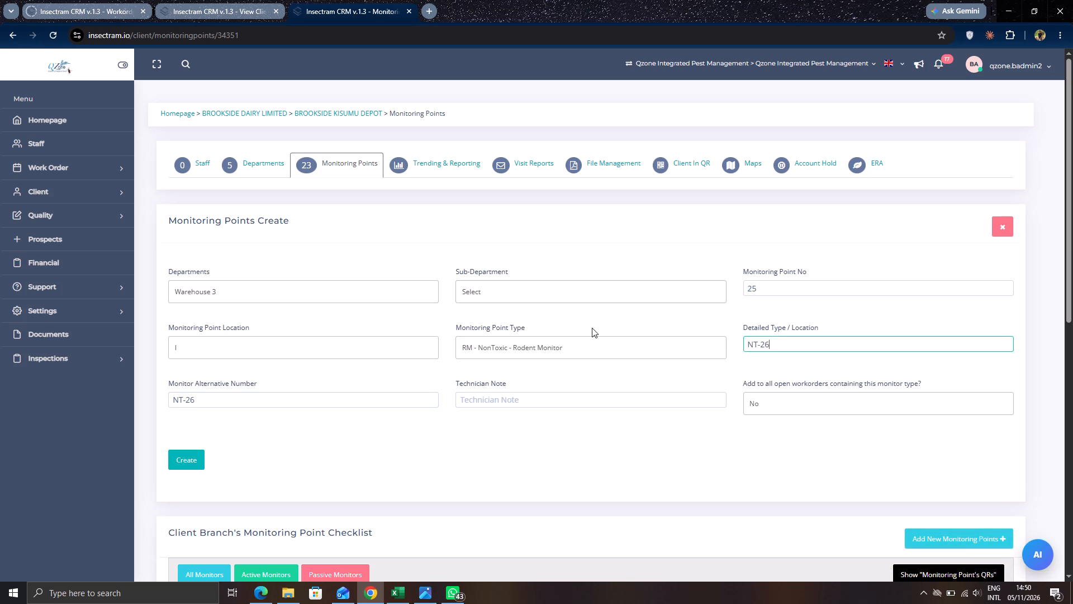
left_click(191, 457)
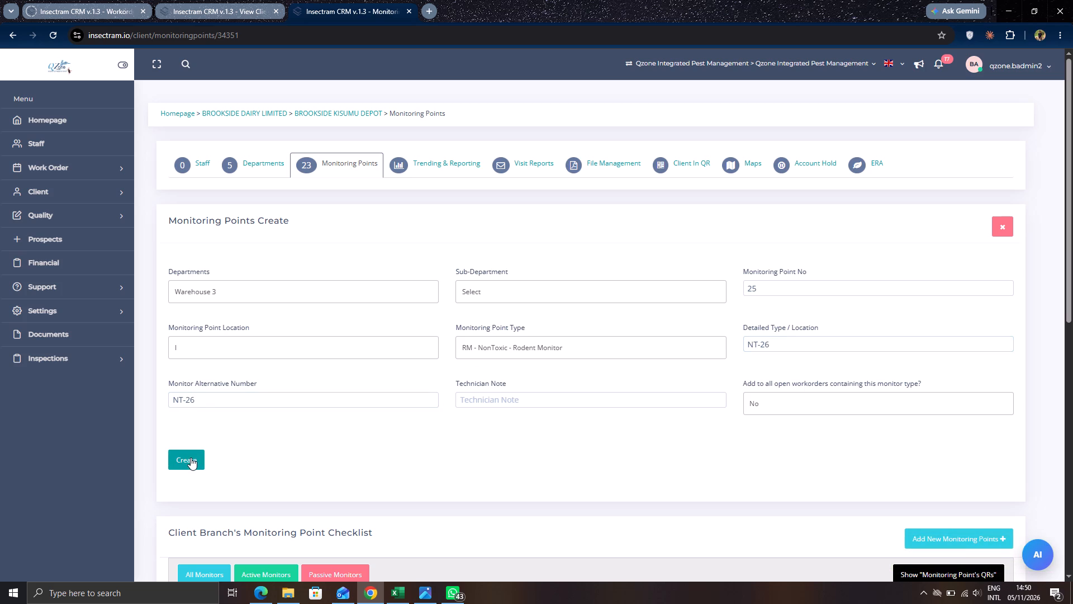
Checking the station map, create monitoring point 26 in Cold Area/warehouse 2 with "NT-27" as both alternative number and detailed type / location.
left_click(204, 401)
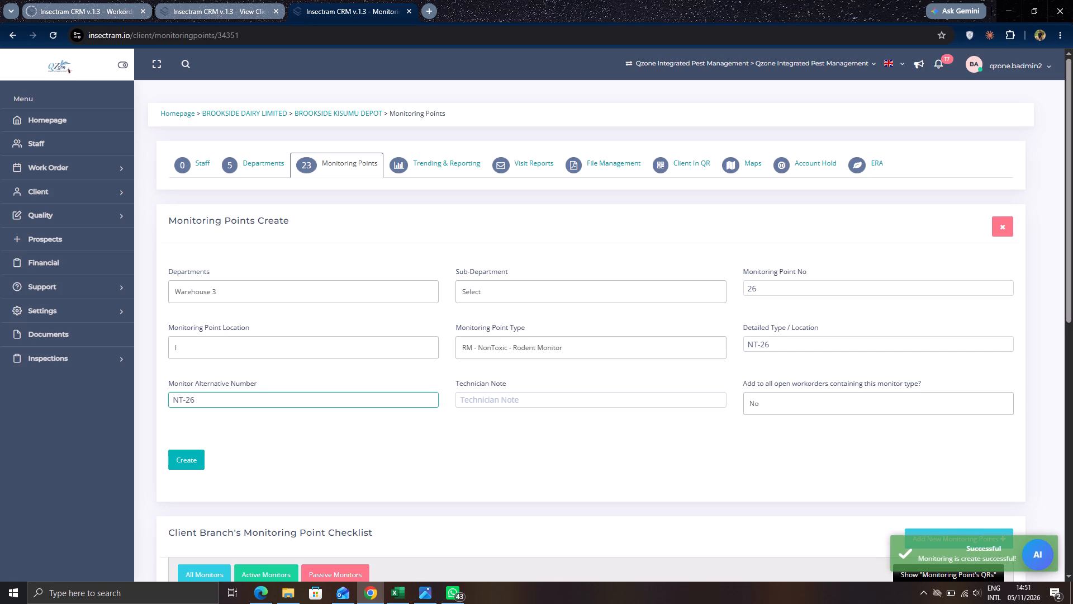
key("BackSpace")
key("7")
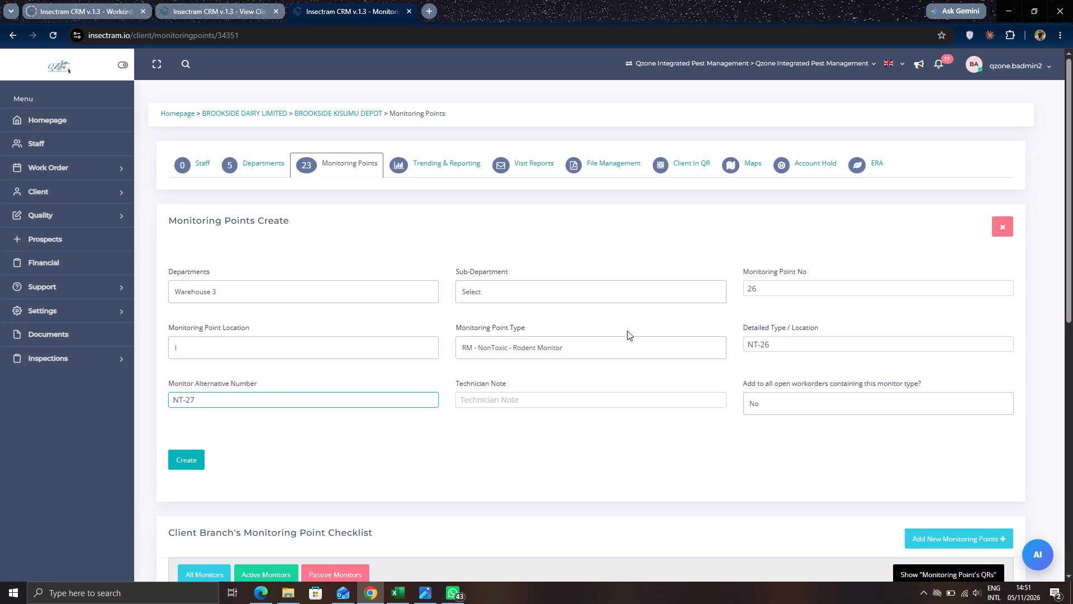
left_click(435, 598)
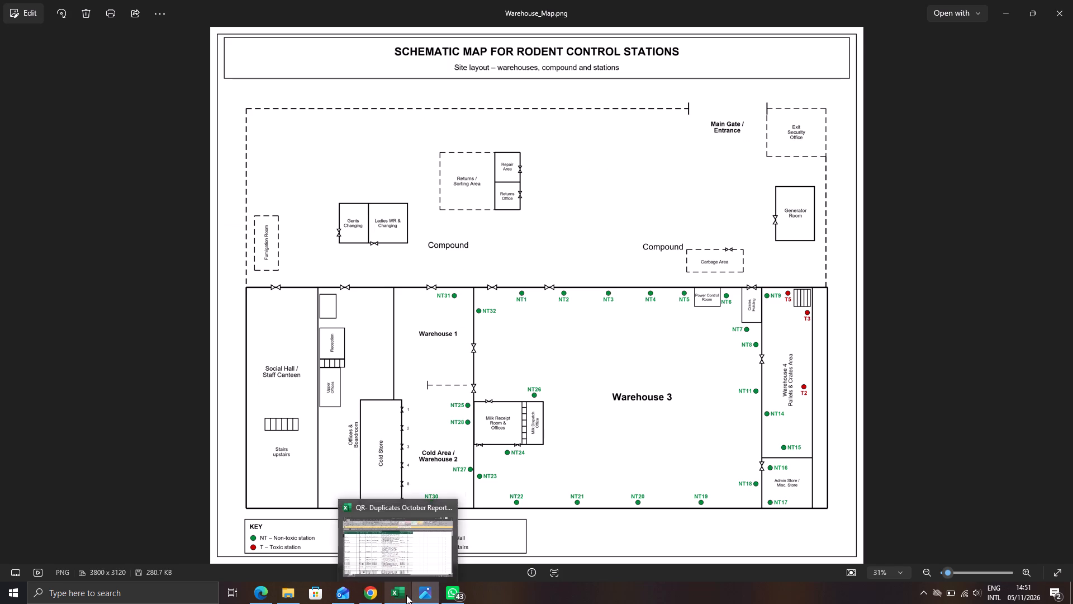
left_click(382, 541)
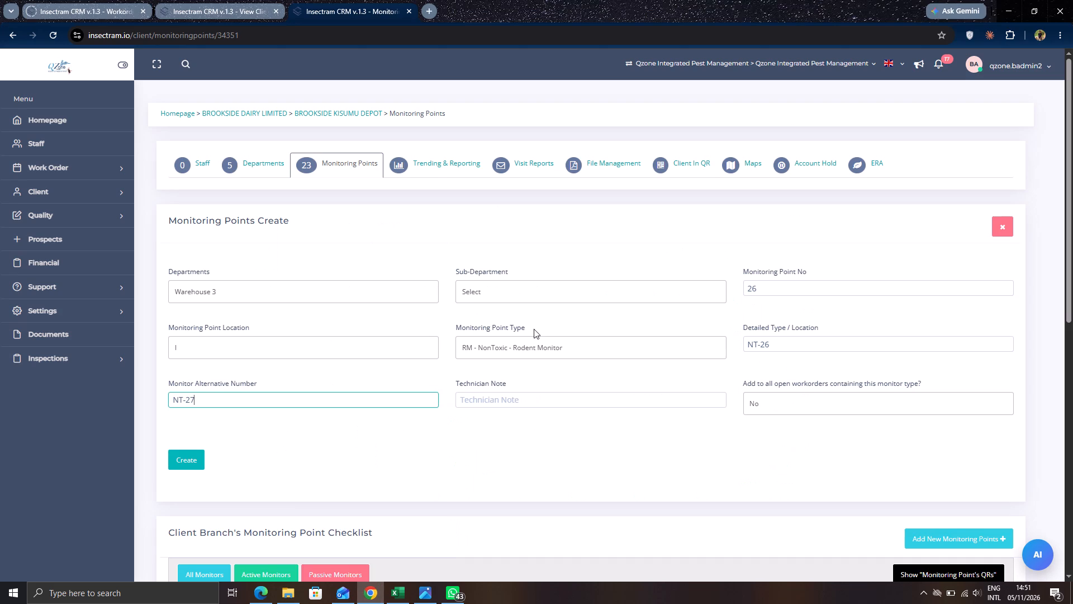
left_click(315, 290)
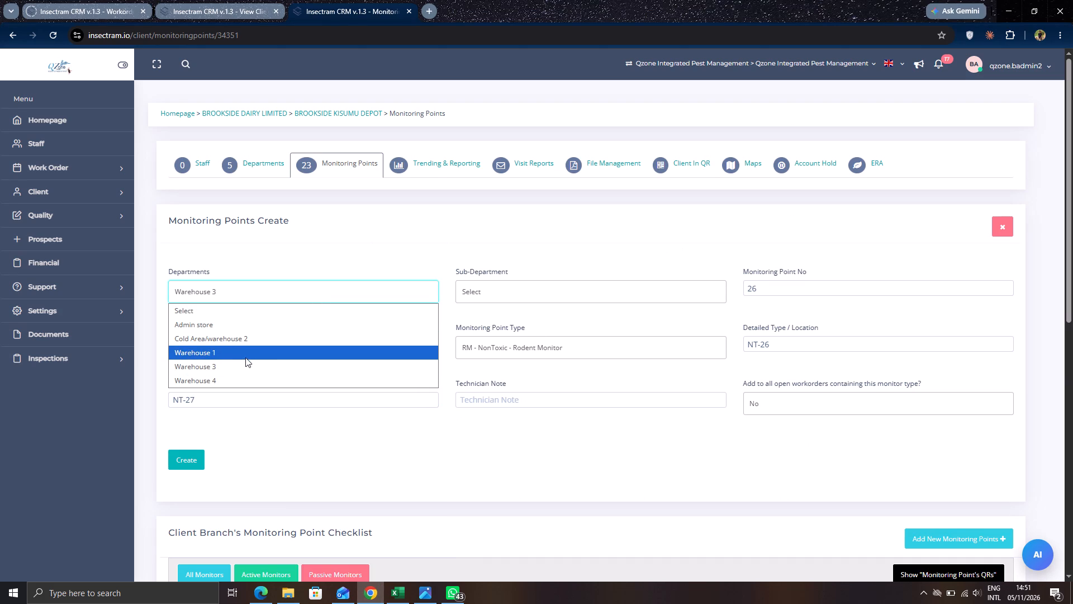
left_click(259, 341)
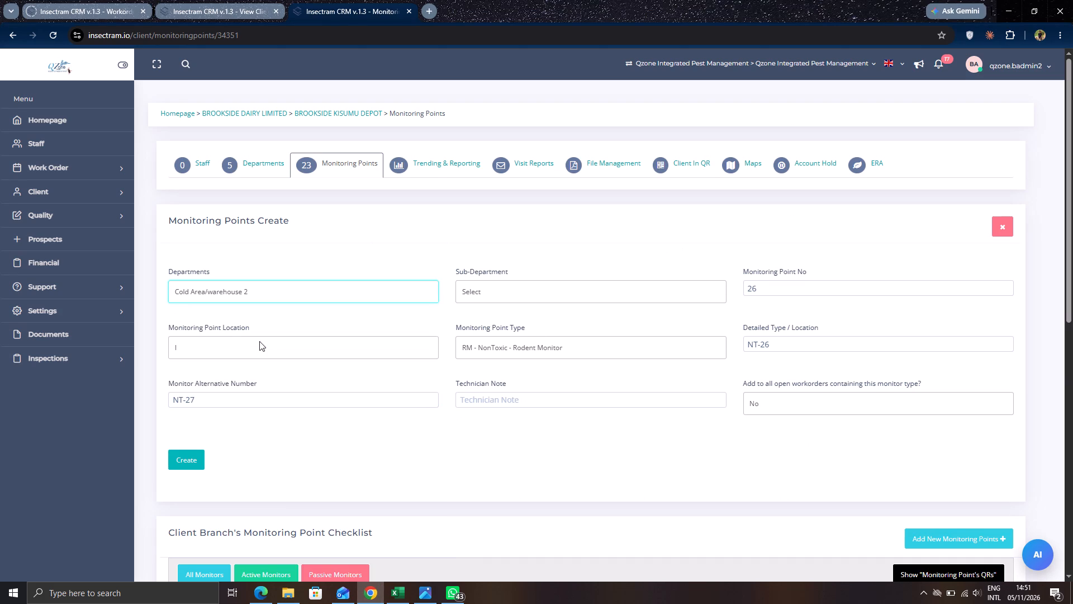
left_click(212, 404)
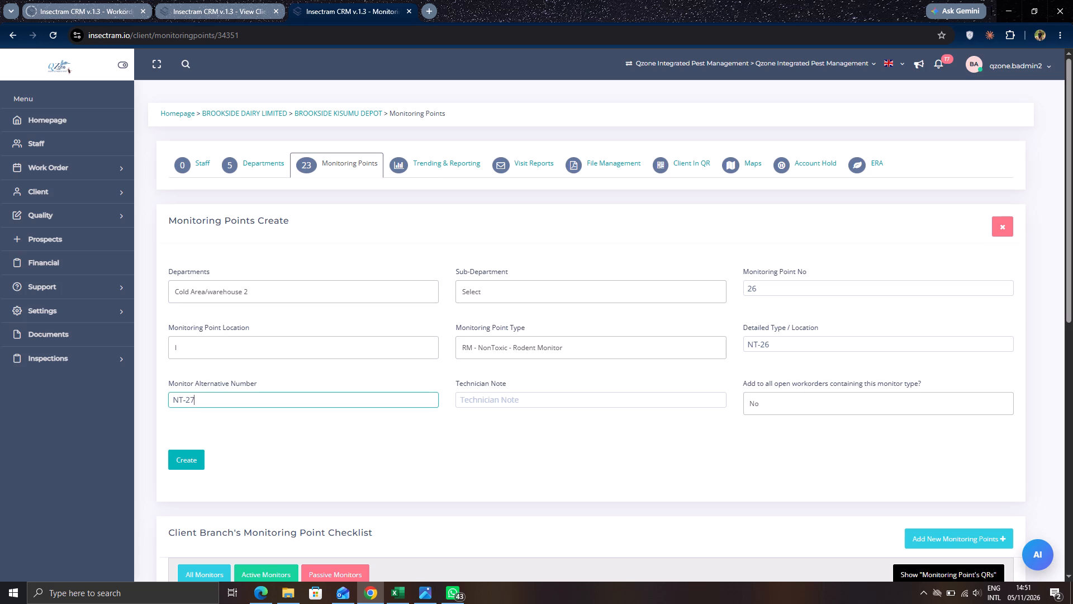
left_click(768, 342)
key("BackSpace")
key("7")
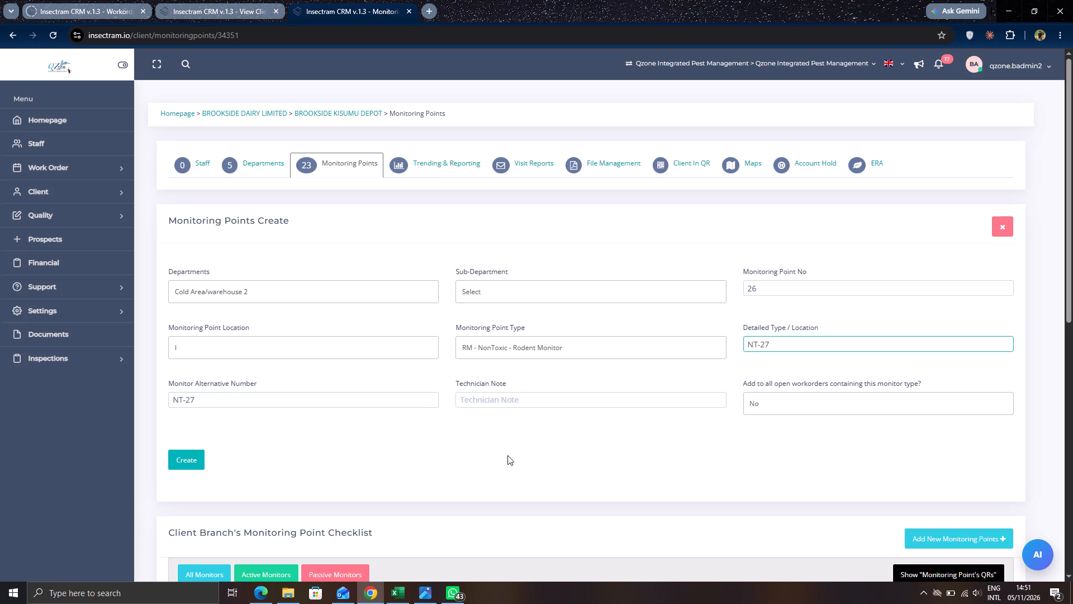
left_click(198, 456)
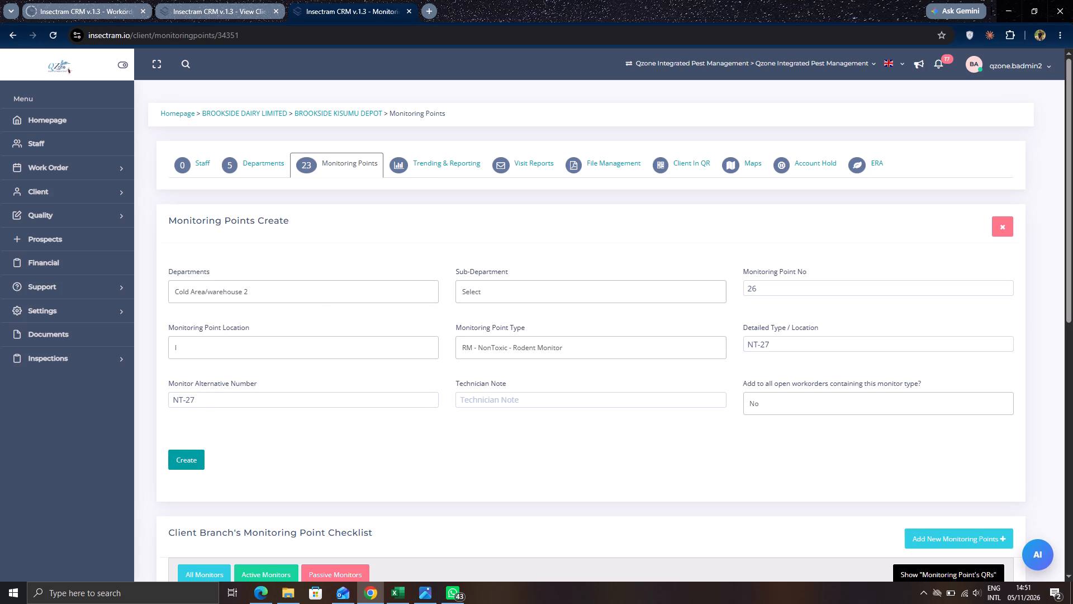
Create Cold Area/warehouse 2 monitoring point 27 with "NT-25" as both alternative number and detailed type / location.
left_click(200, 400)
key("BackSpace")
key("5")
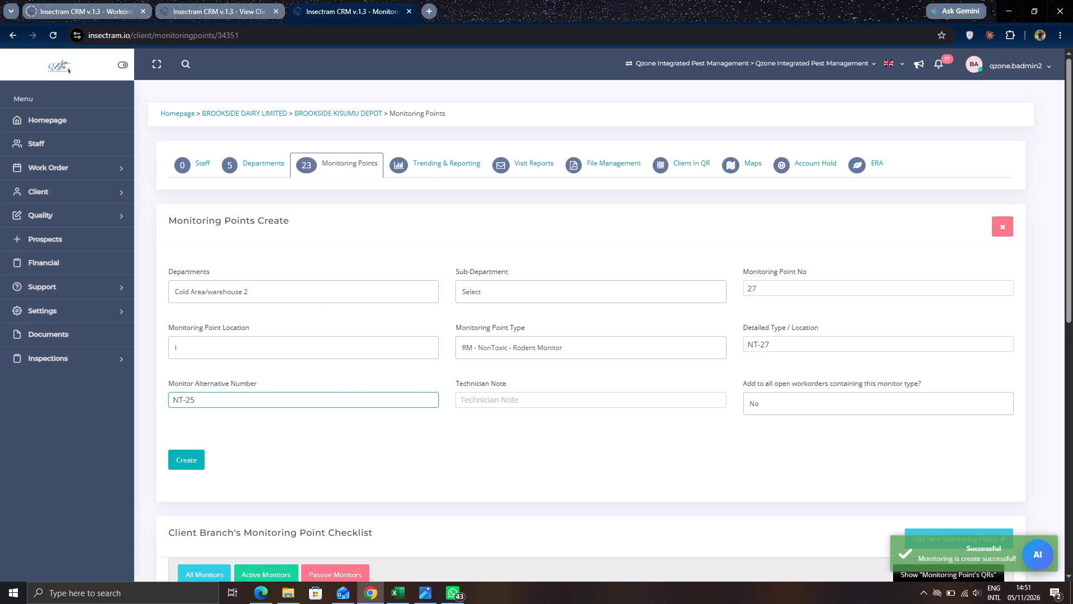
left_click(777, 343)
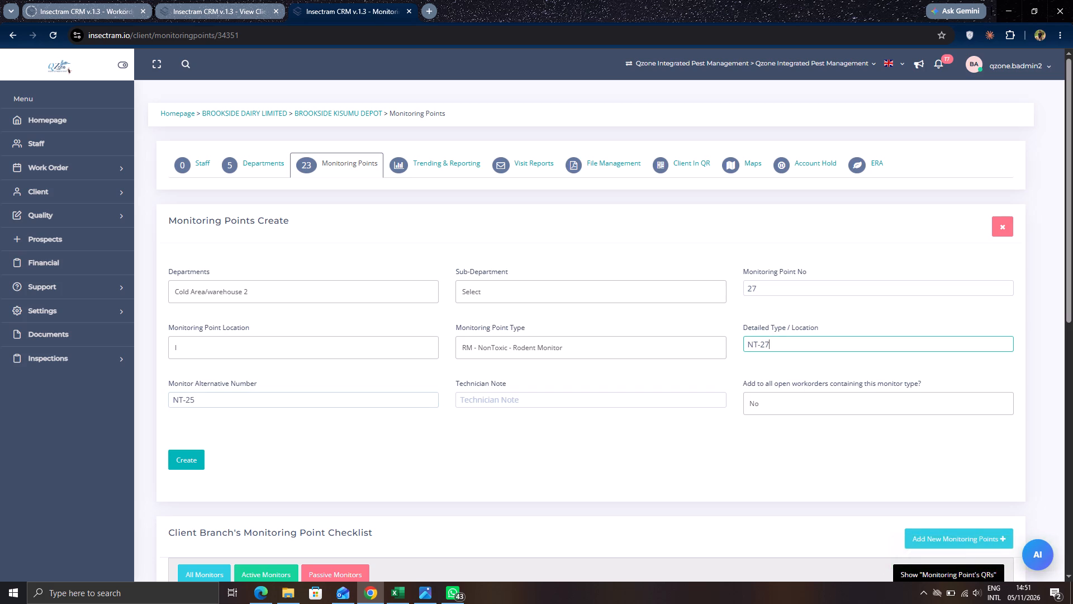
key("BackSpace")
key("5")
left_click(192, 456)
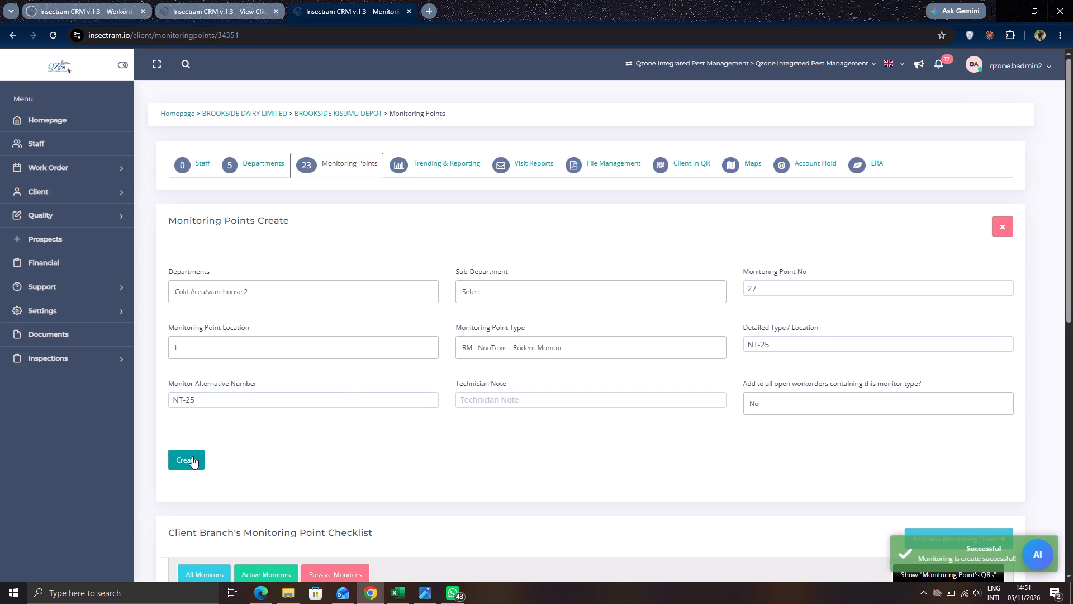
Create Cold Area/warehouse 2 monitoring point 28 with "NT-28" as both alternative number and detailed type / location.
left_click(198, 398)
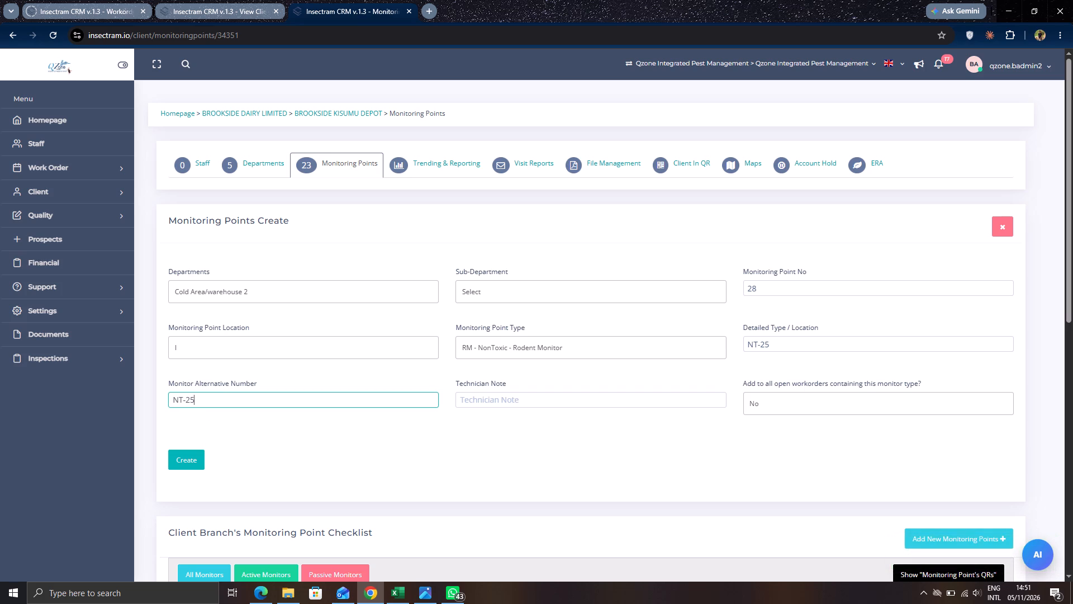
key("BackSpace")
key("7")
key("BackSpace")
key("8")
left_click(771, 351)
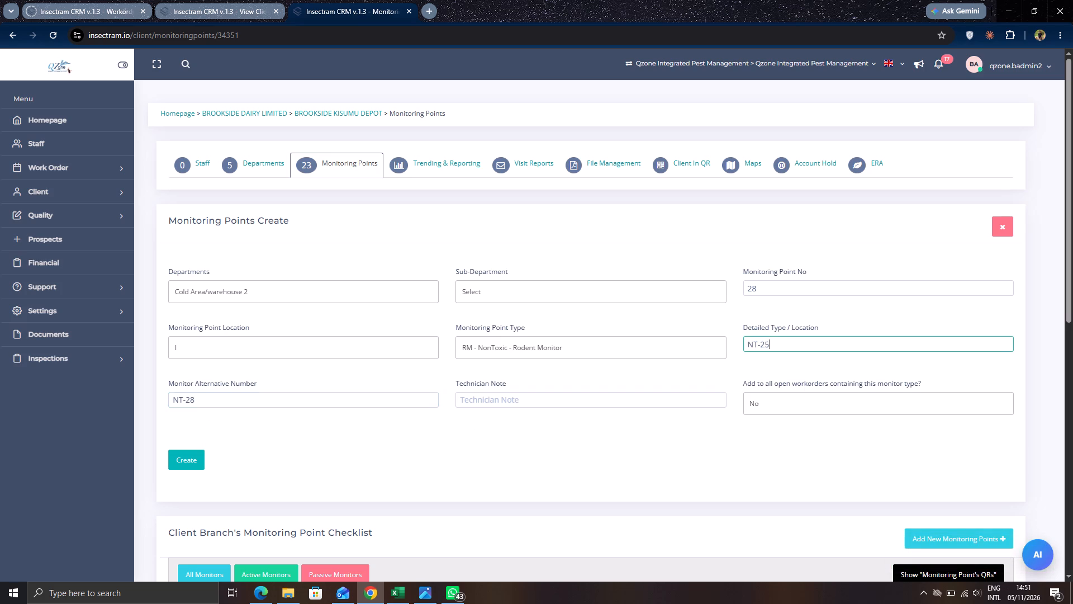
key("BackSpace")
key("8")
left_click(192, 455)
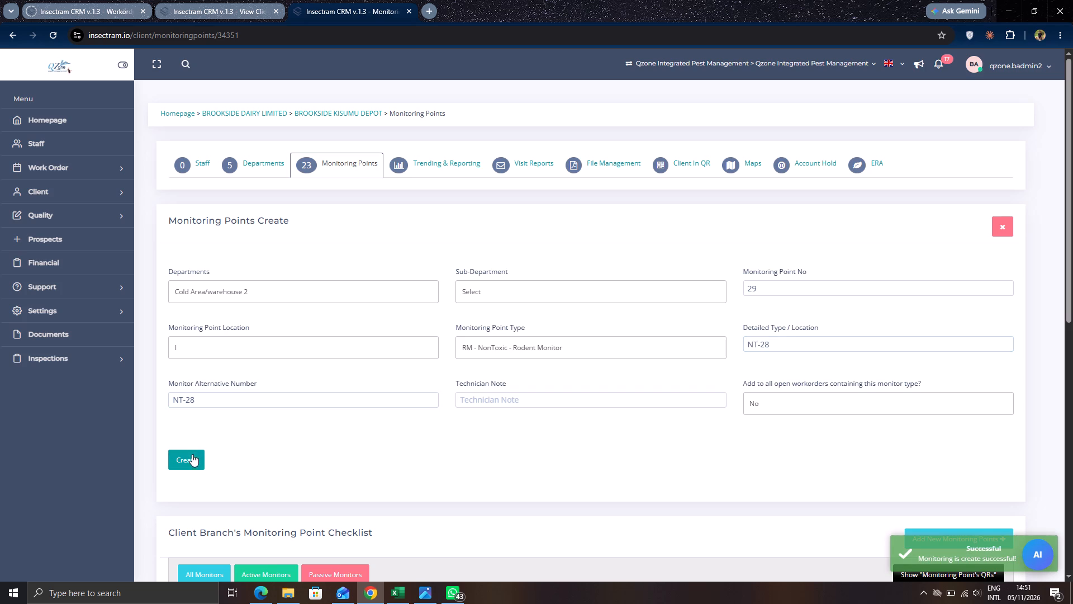
Create Cold Area/warehouse 2 monitoring point 29 with "NT-29" as both alternative number and detailed type / location.
left_click(193, 401)
key("BackSpace")
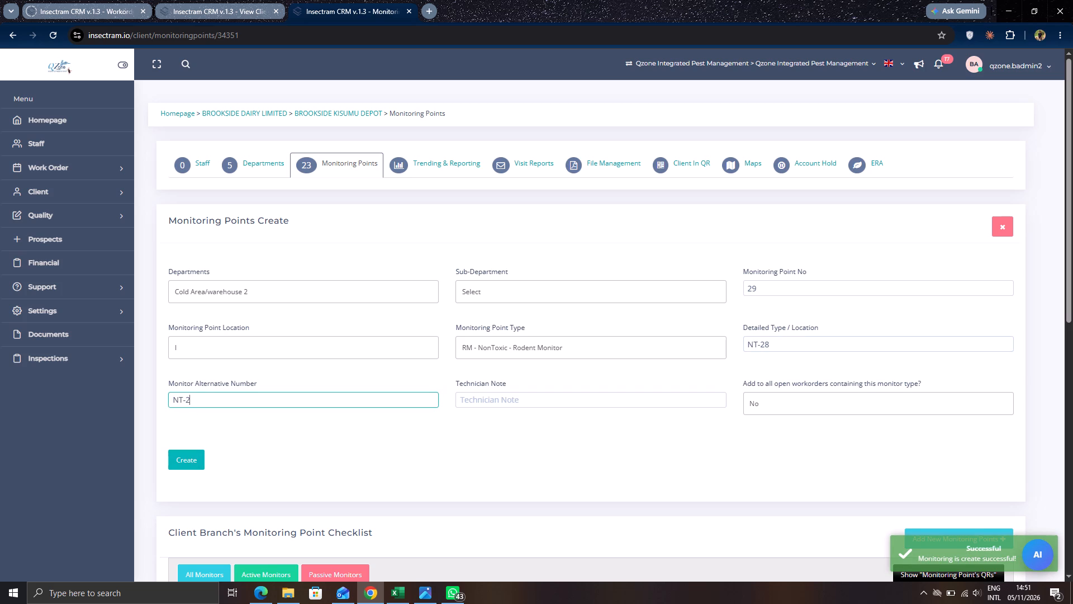
key("9")
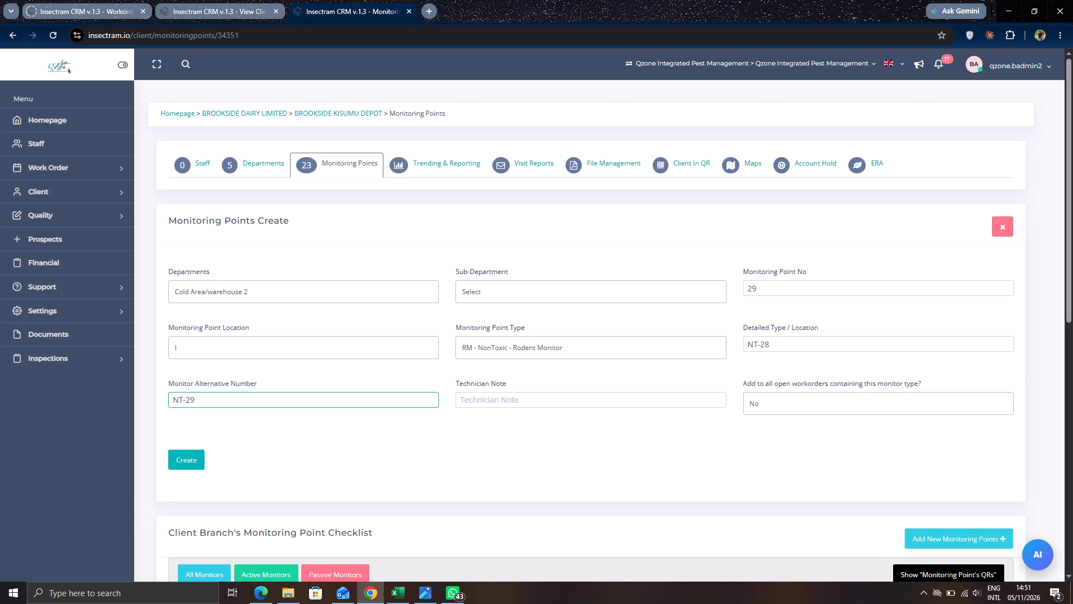
left_click(779, 340)
key("BackSpace")
key("9")
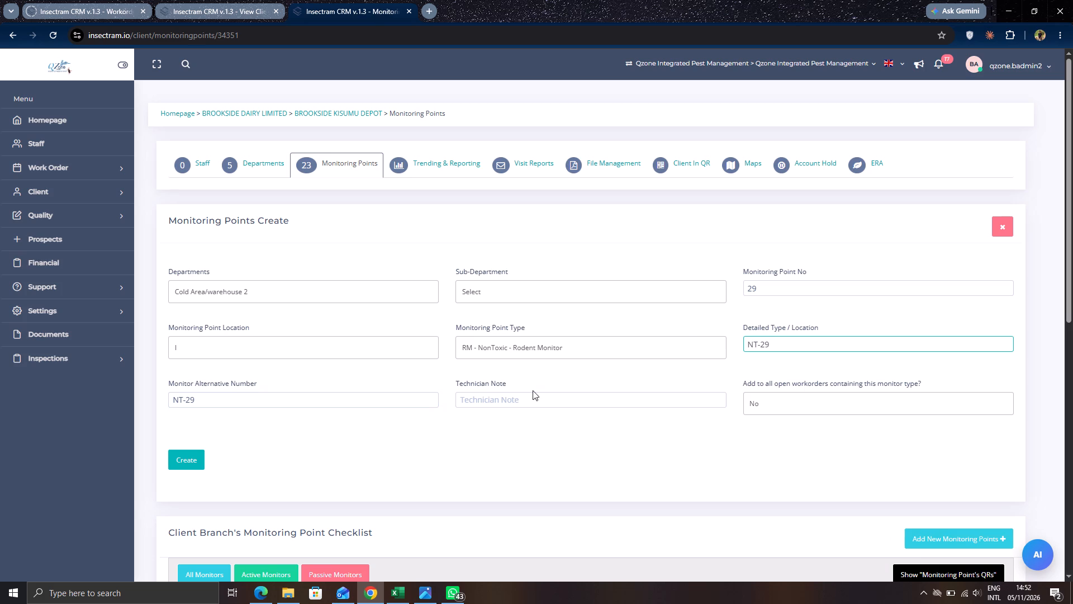
left_click(179, 460)
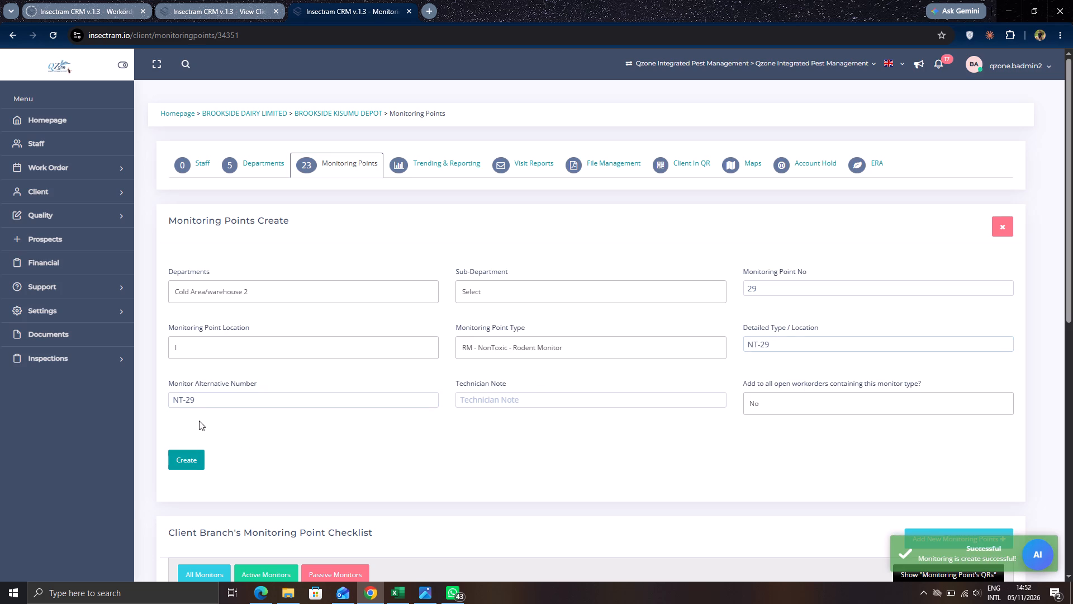
Create Cold Area/warehouse 2 monitoring point 30 with "NT-30" as both alternative number and detailed type / location.
left_click(199, 403)
key("BackSpace")
key("BackSpace")
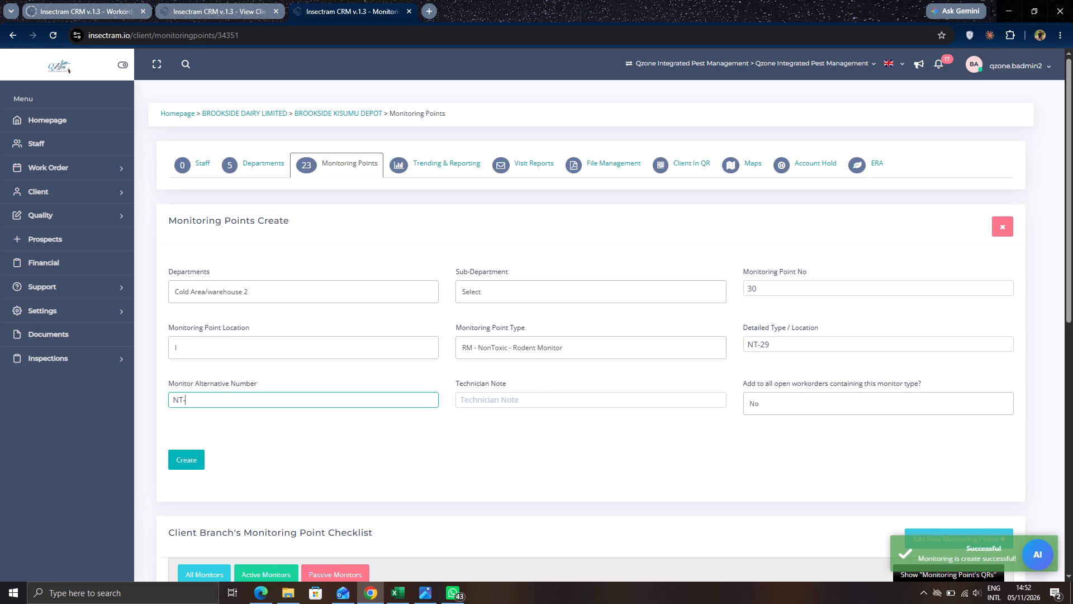
type("30")
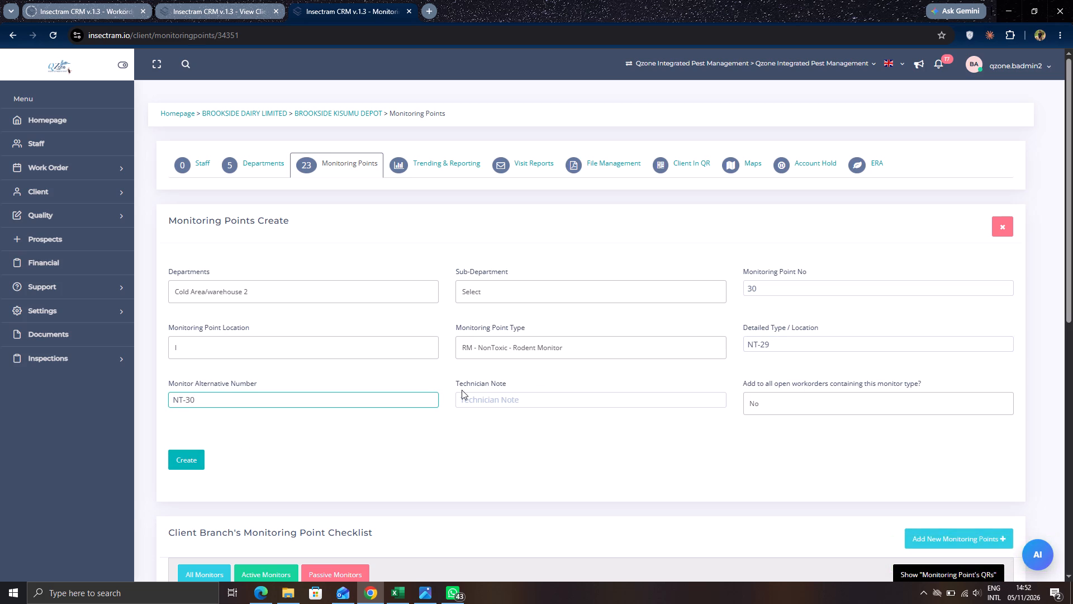
left_click(786, 346)
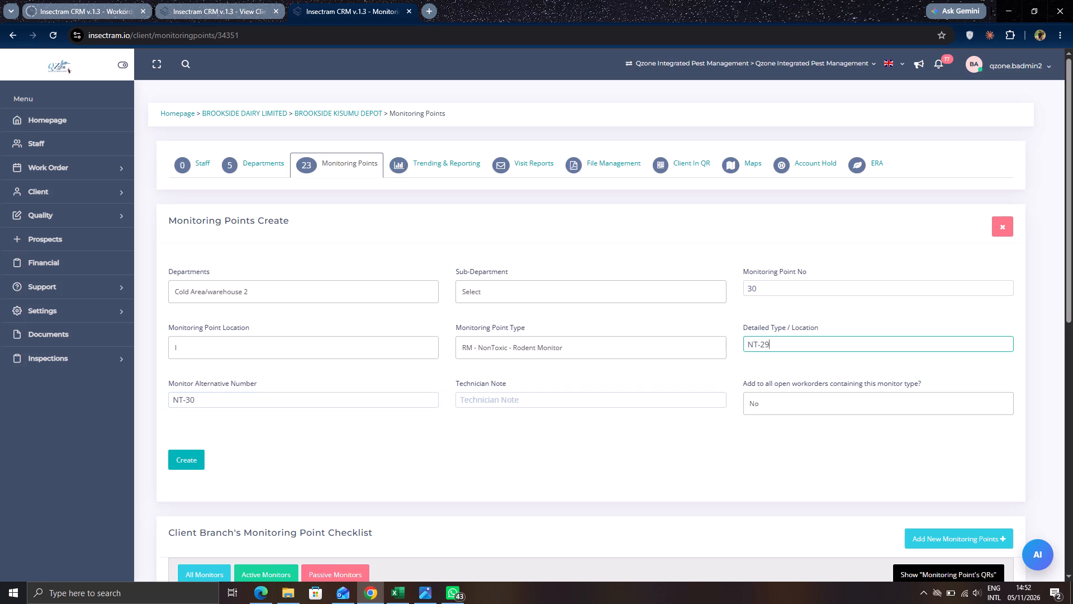
key("BackSpace")
key("BackSpace")
type("30")
left_click(190, 452)
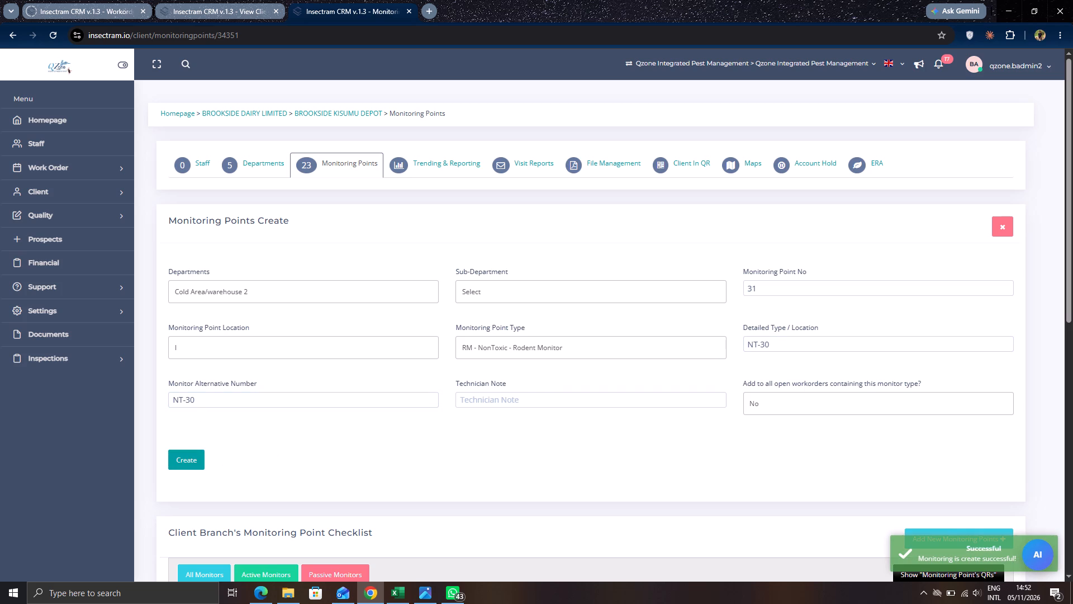
Create Cold Area/warehouse 2 monitoring point 31 with "NT-31" as both alternative number and detailed type / location.
left_click(200, 402)
key("BackSpace")
key("BackSpace")
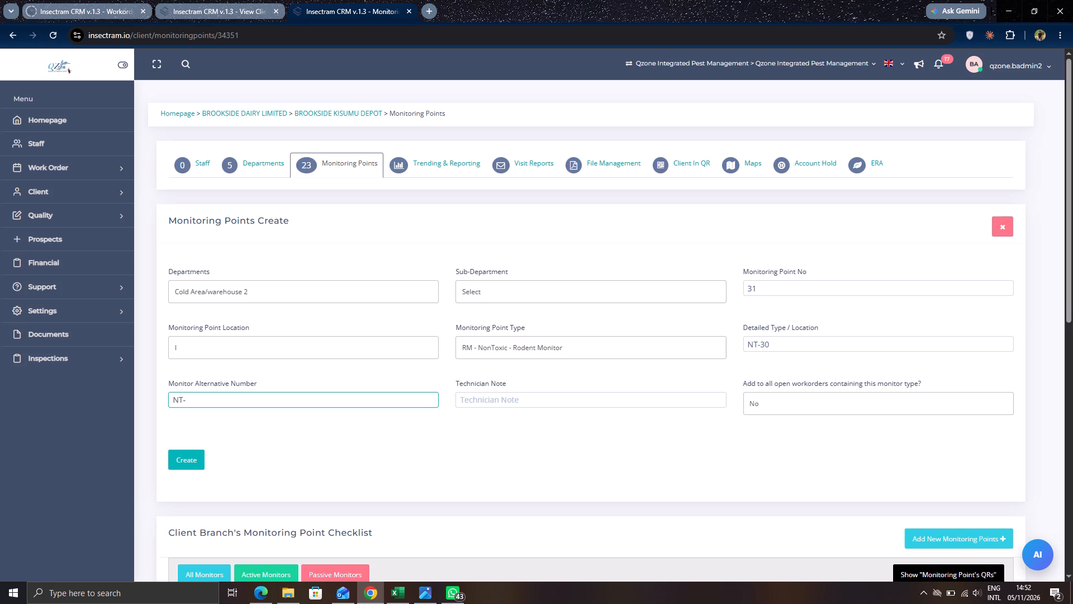
type("31")
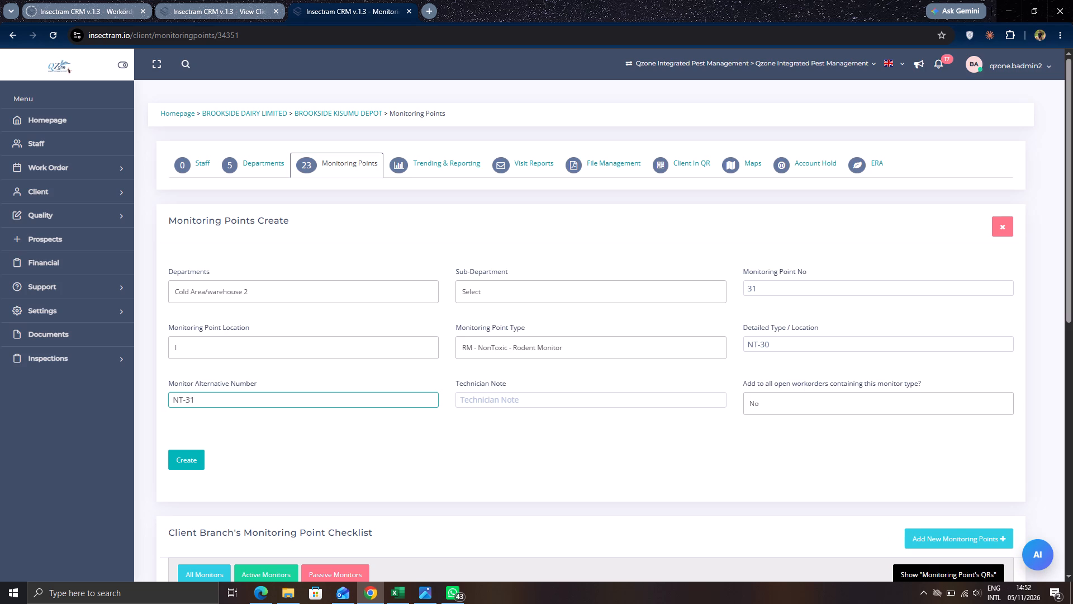
left_click(793, 340)
key("BackSpace")
key("1")
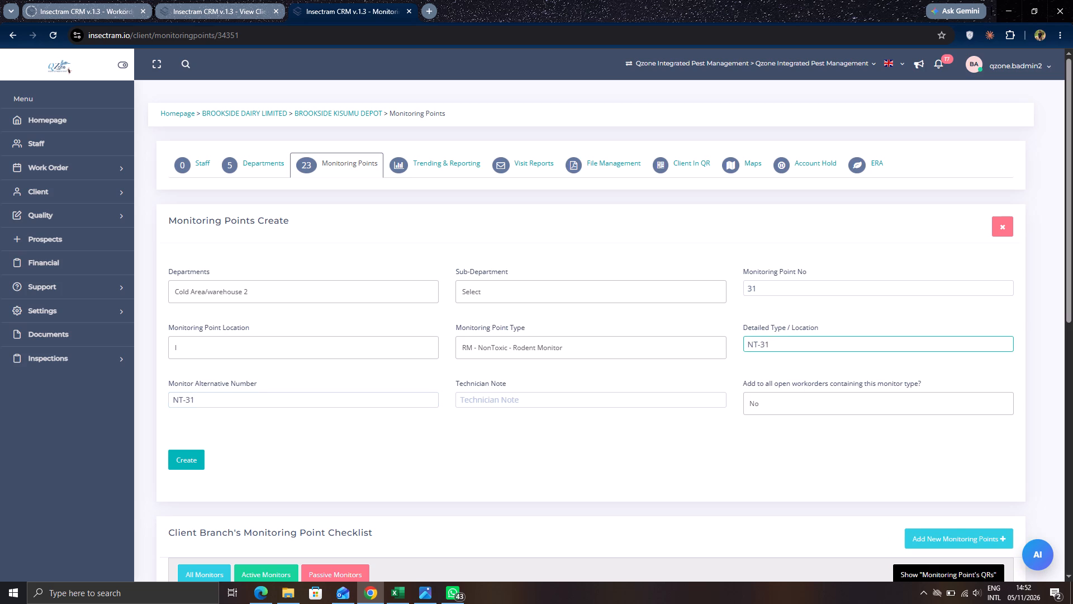
left_click(196, 458)
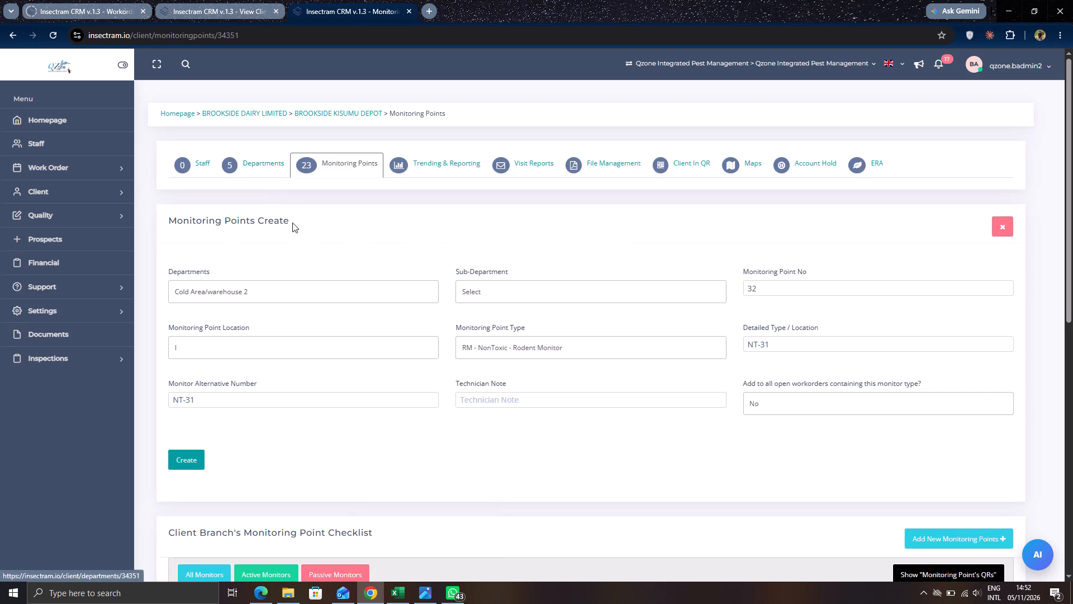
Set the branch's monitoring point checklist to show all rows.
scroll(363, 322, "down", 7)
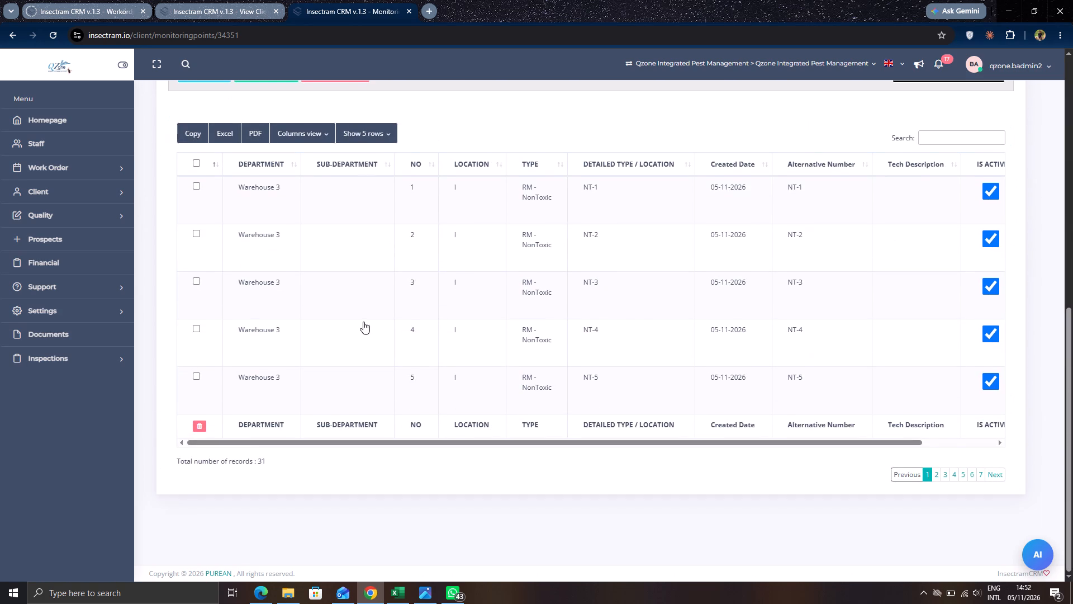
left_click(388, 136)
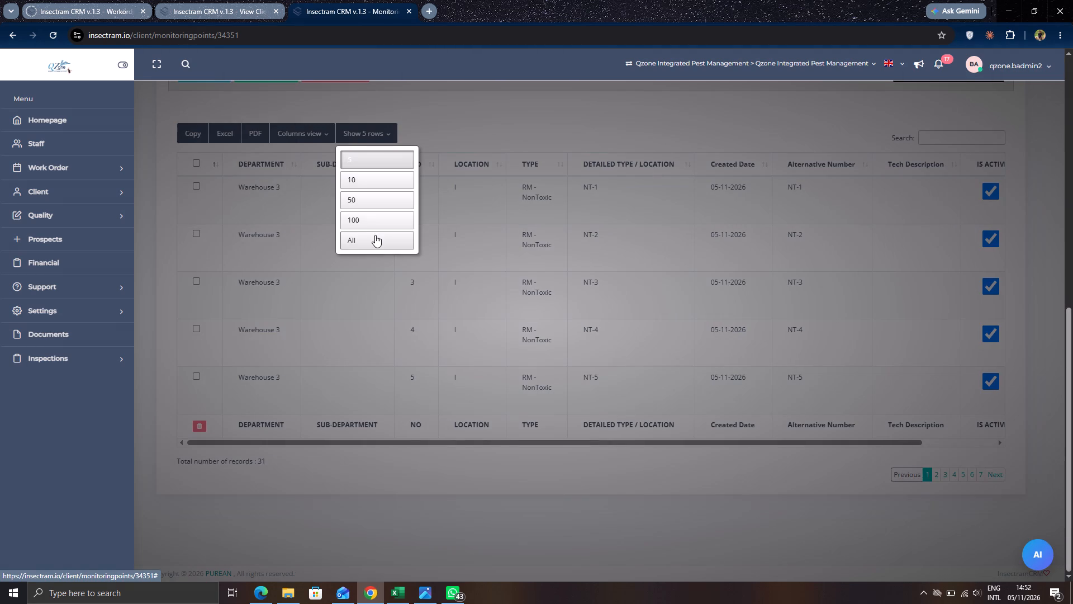
left_click(375, 235)
Change the department of monitoring point 9 (NT-9) to Warehouse 4 and save the update.
scroll(618, 304, "down", 6)
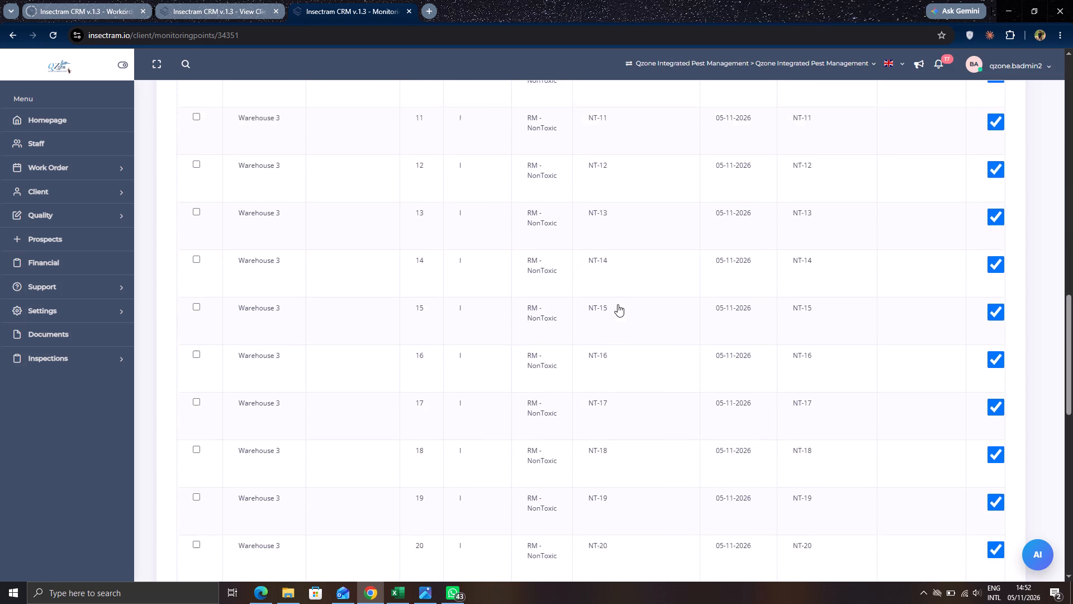
scroll(618, 304, "up", 4)
scroll(618, 304, "down", 5)
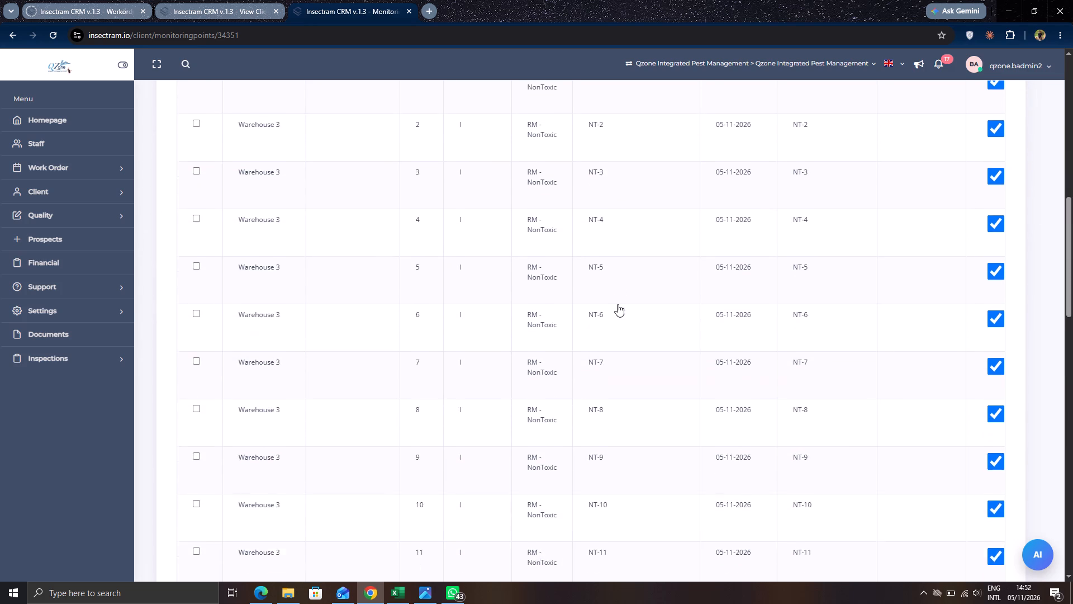
scroll(618, 304, "down", 2)
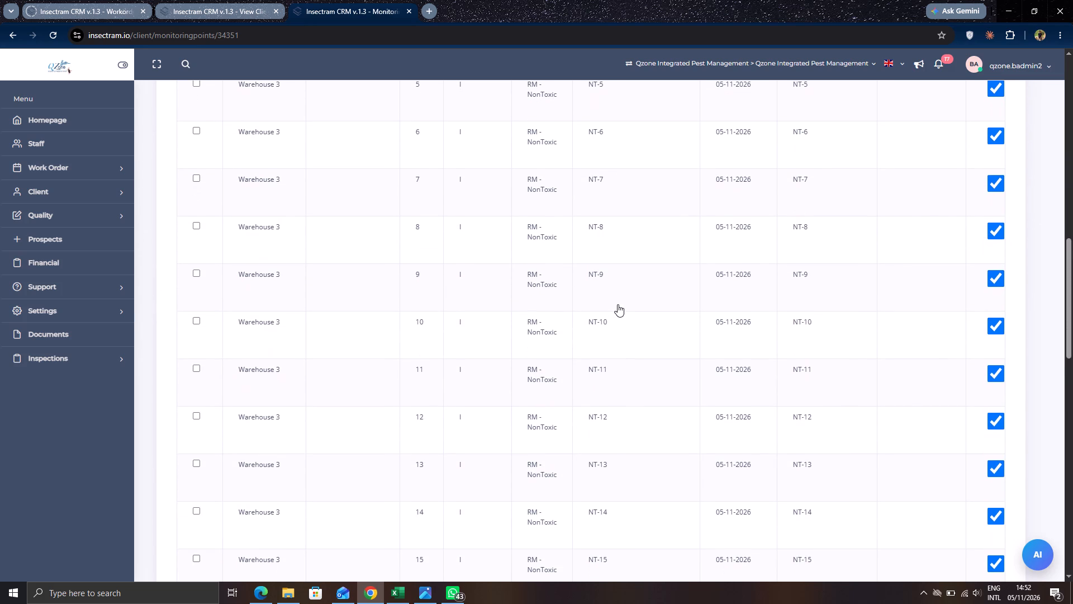
scroll(618, 304, "left", 5)
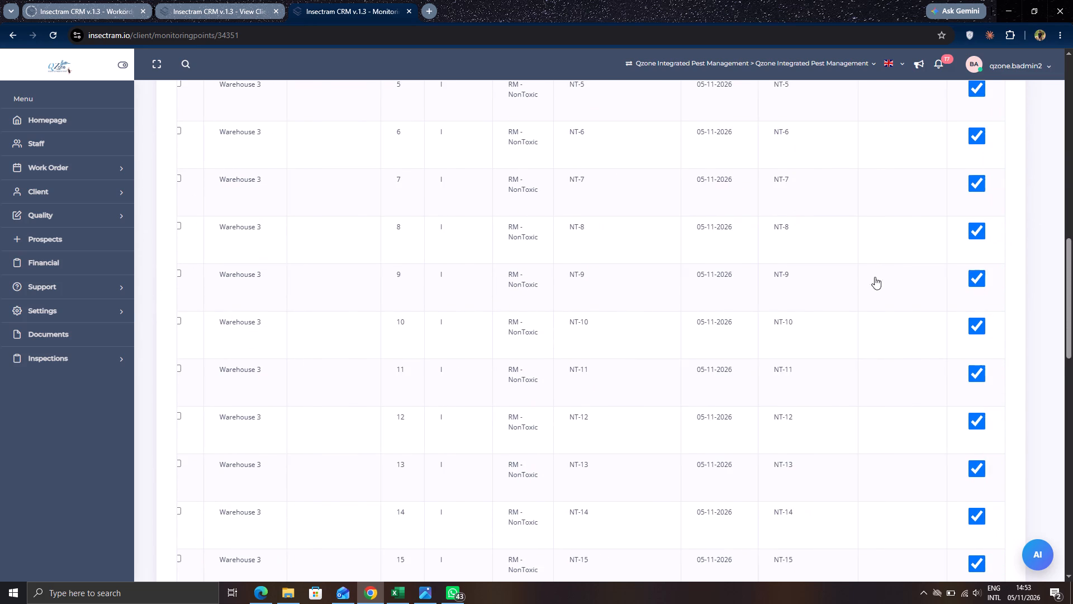
left_click(969, 272)
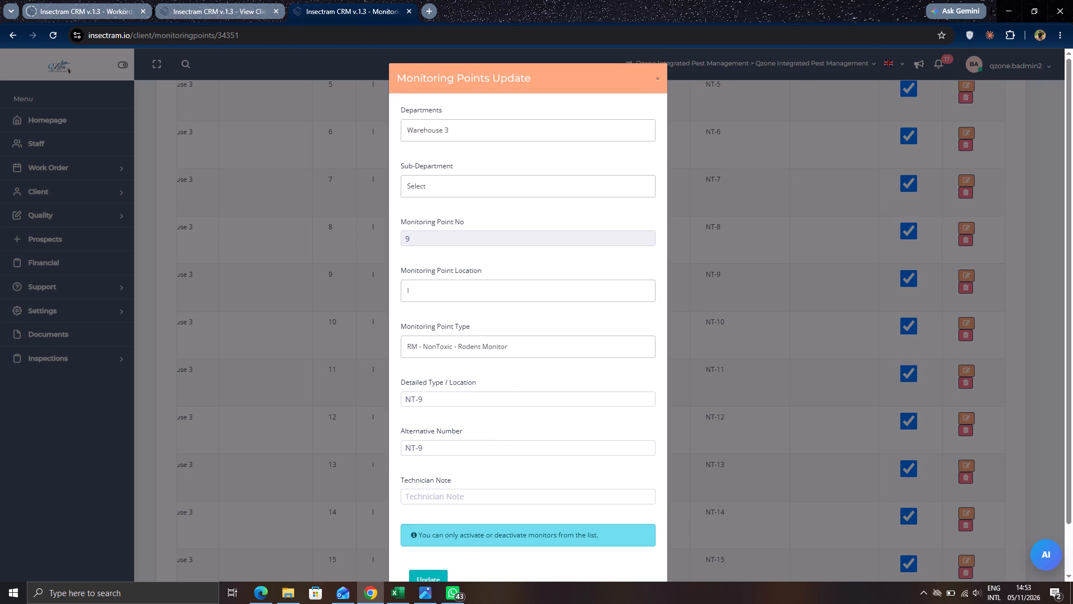
left_click(478, 131)
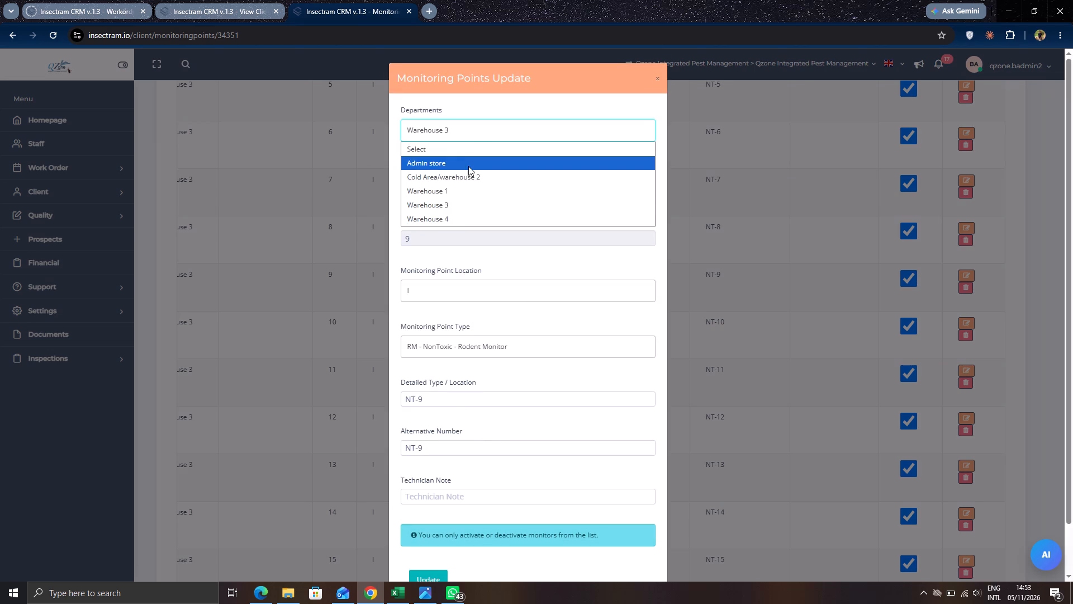
left_click(460, 215)
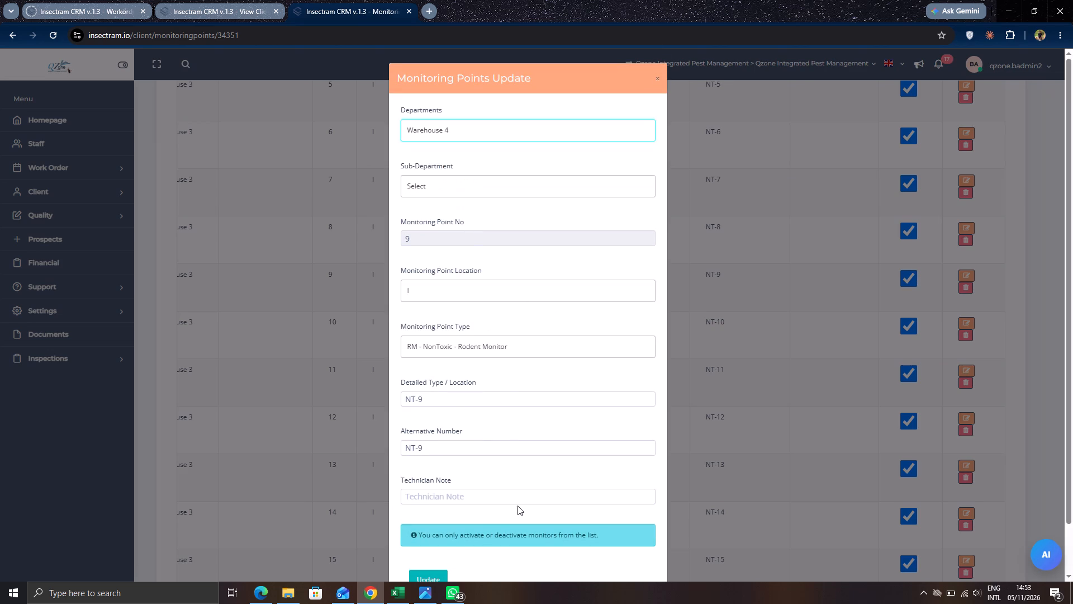
left_click(427, 574)
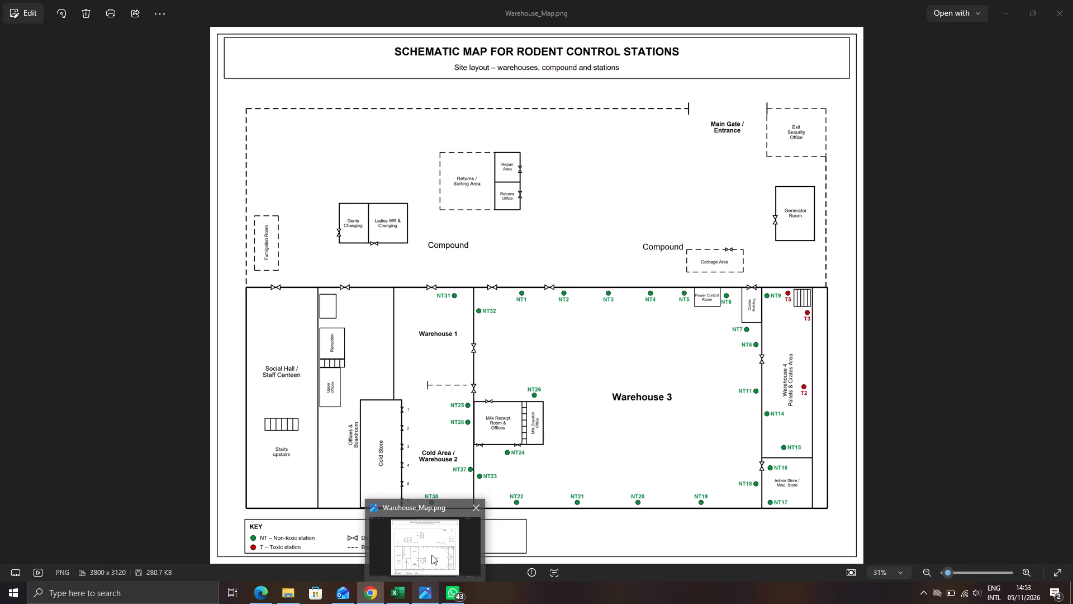
Checking the station map, change the department of monitoring point 14 (NT-14) to Warehouse 4 and save the update.
scroll(591, 283, "down", 2)
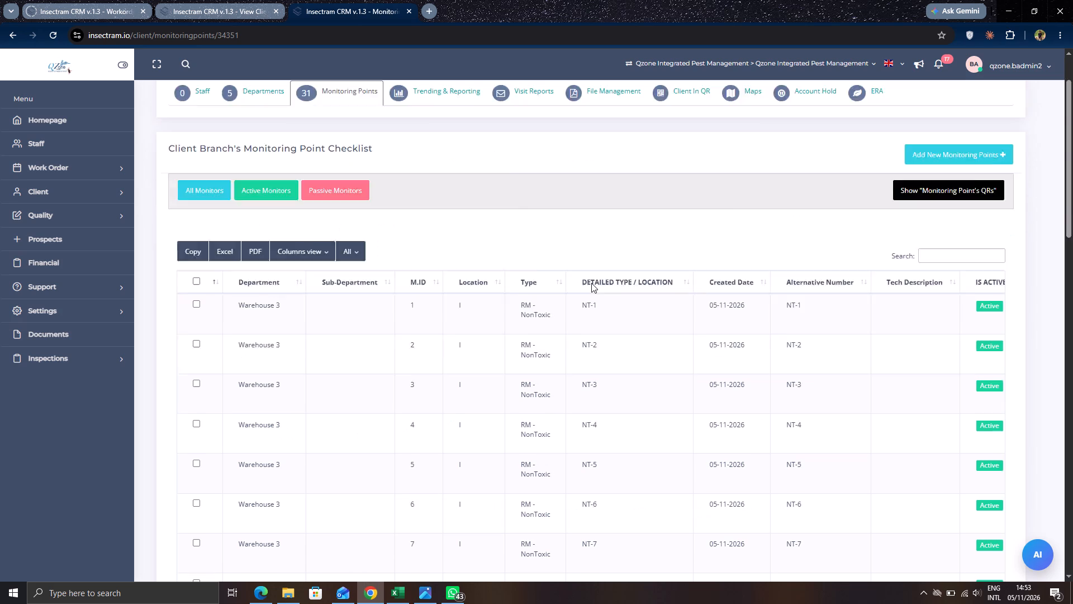
scroll(591, 283, "down", 9)
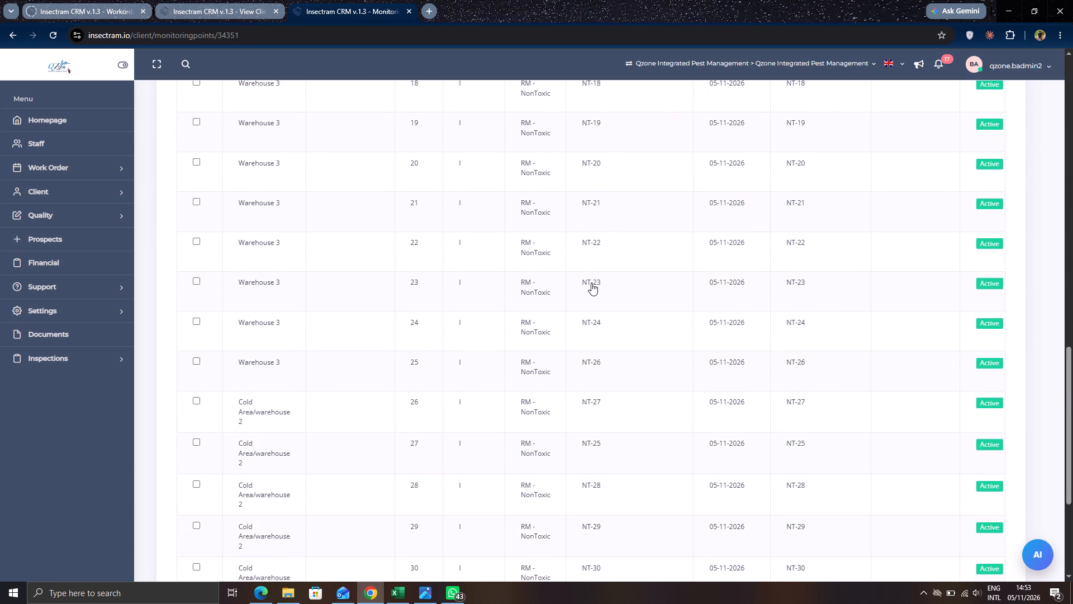
scroll(591, 283, "up", 1)
scroll(676, 218, "up", 2)
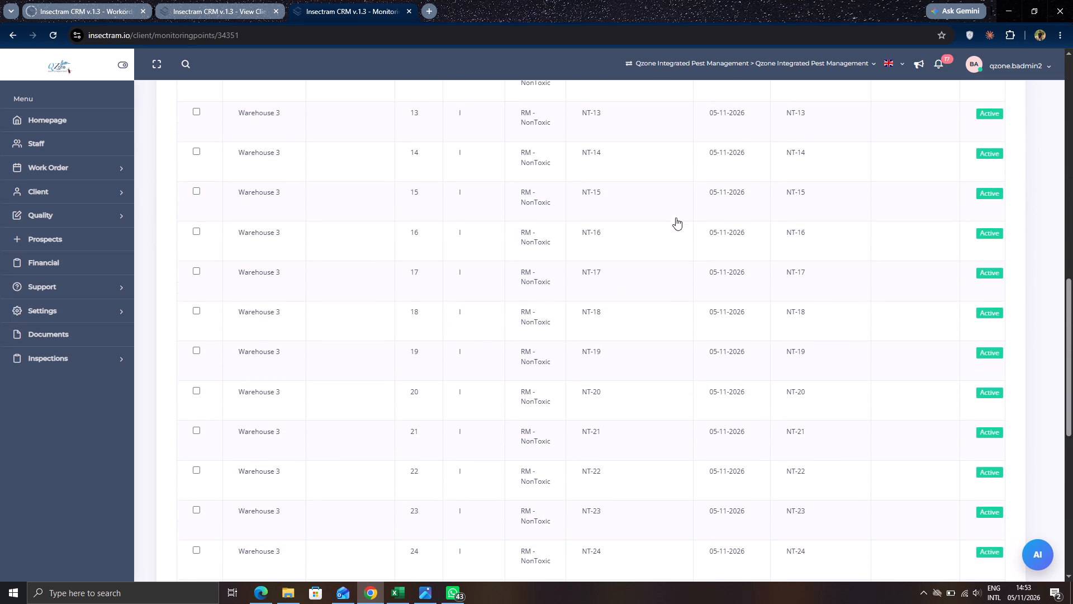
scroll(985, 164, "left", 3)
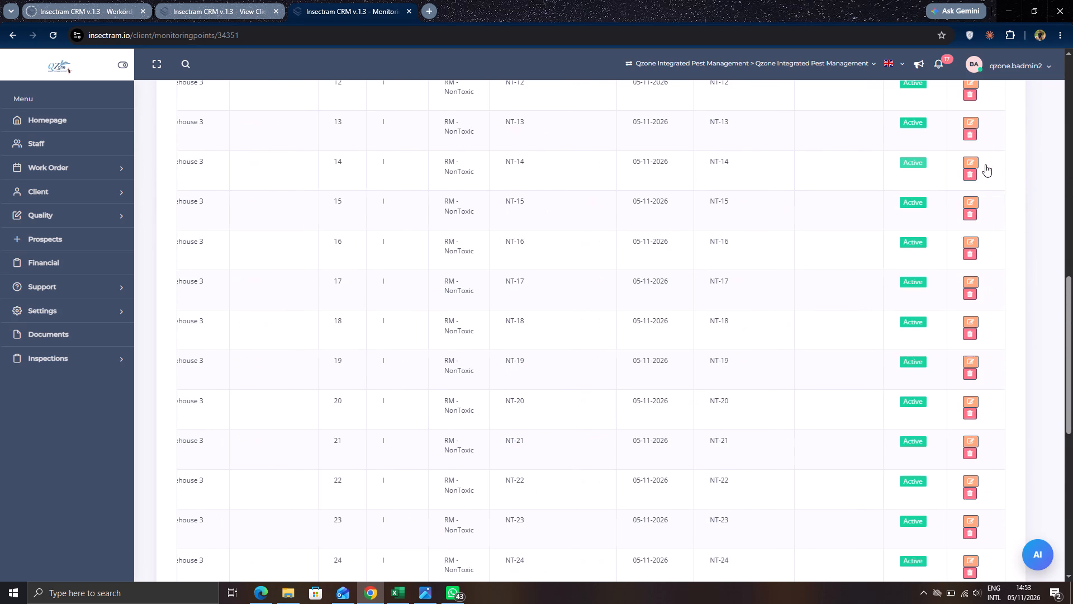
left_click(968, 157)
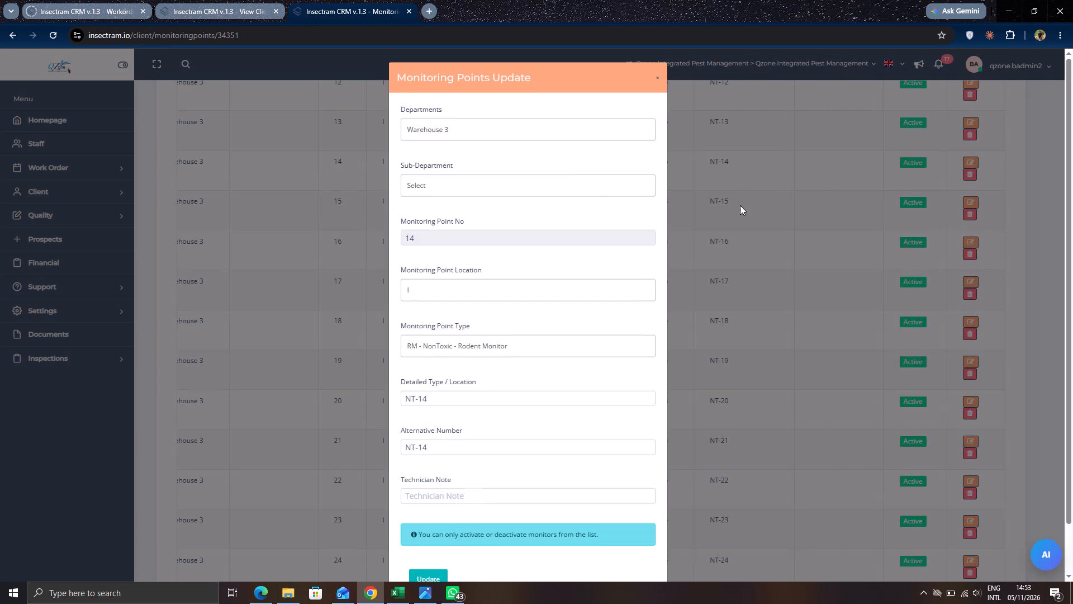
left_click(528, 130)
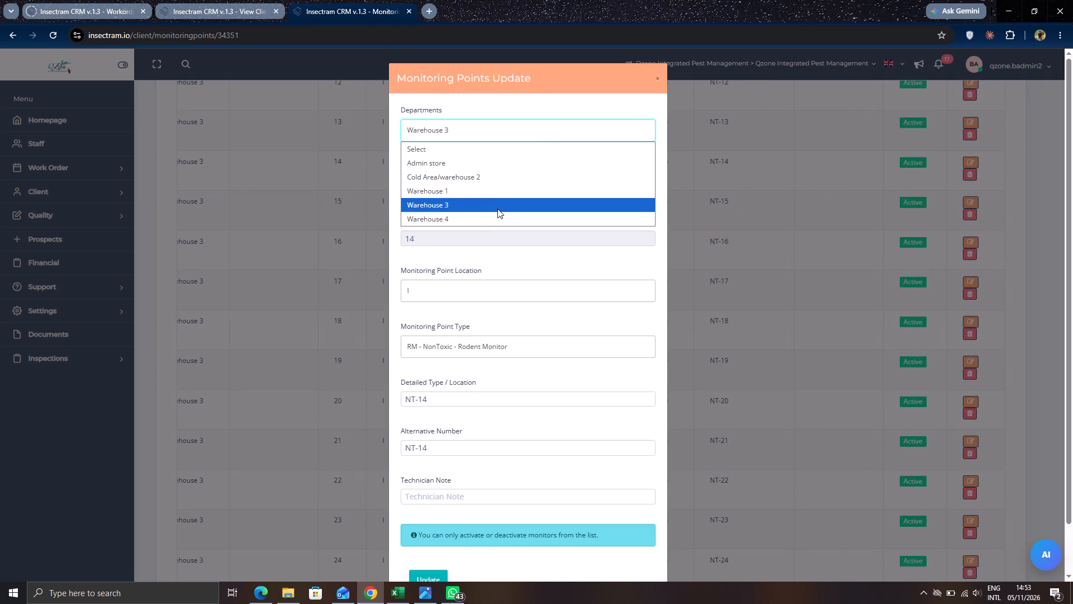
left_click(497, 213)
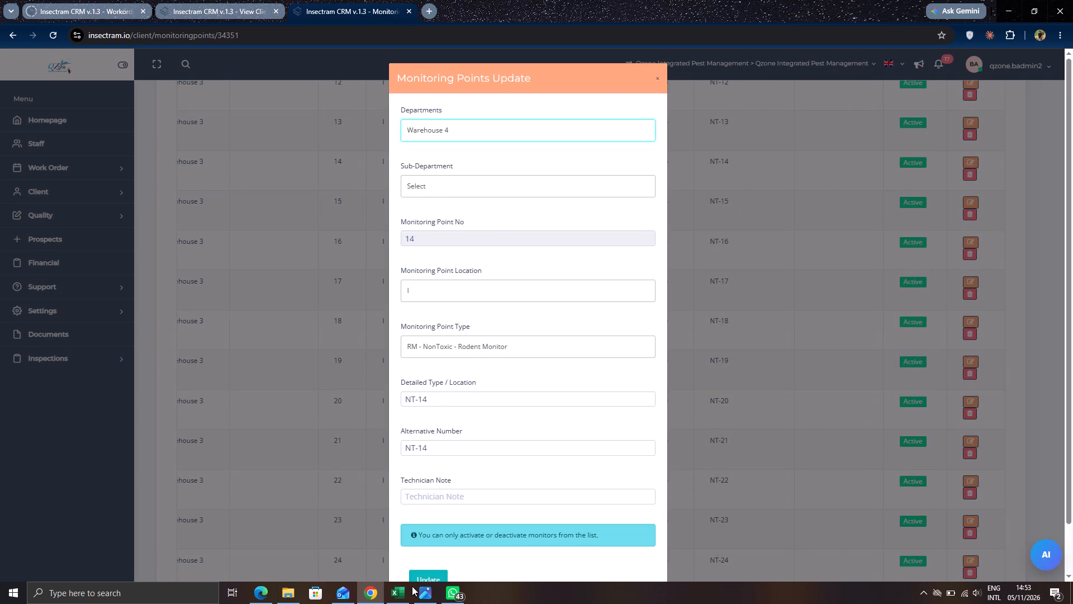
left_click(425, 576)
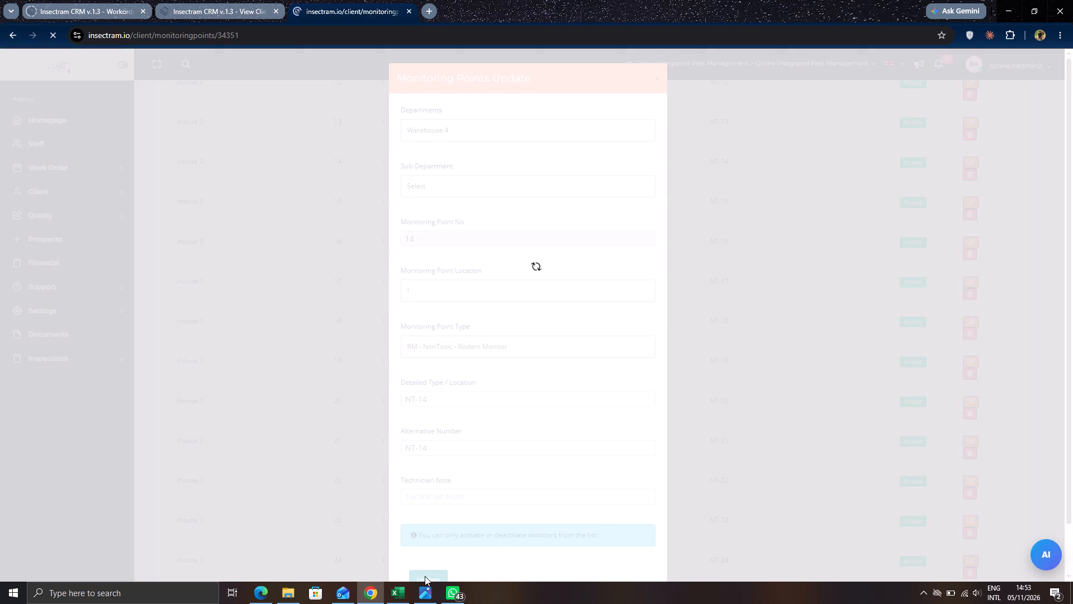
Change the department of monitoring point 15 (NT-15) to Warehouse 4 and save the update.
scroll(714, 407, "down", 3)
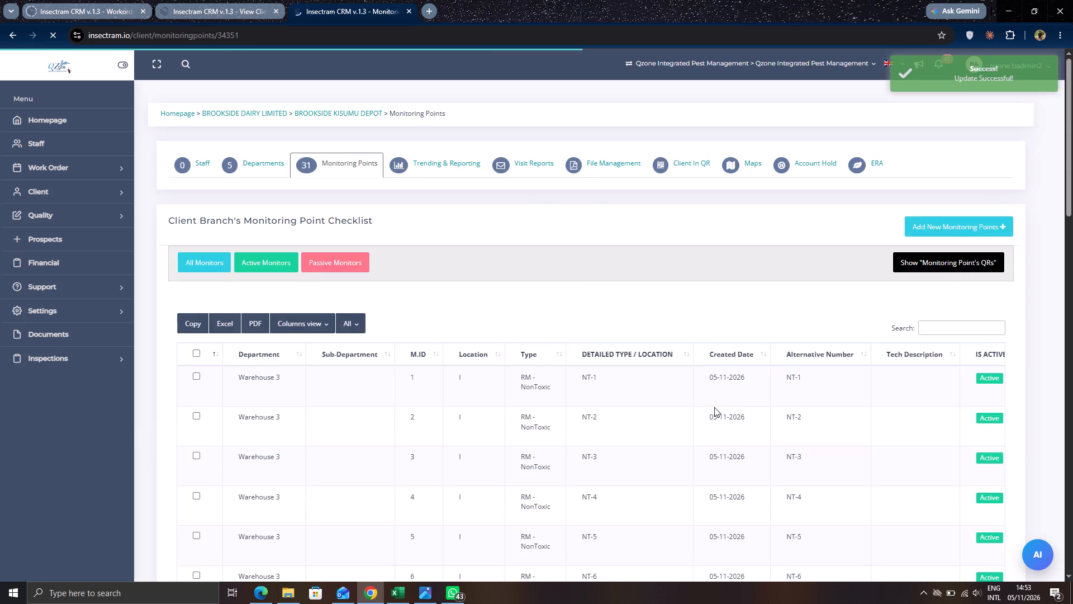
scroll(714, 407, "down", 2)
scroll(714, 407, "up", 2)
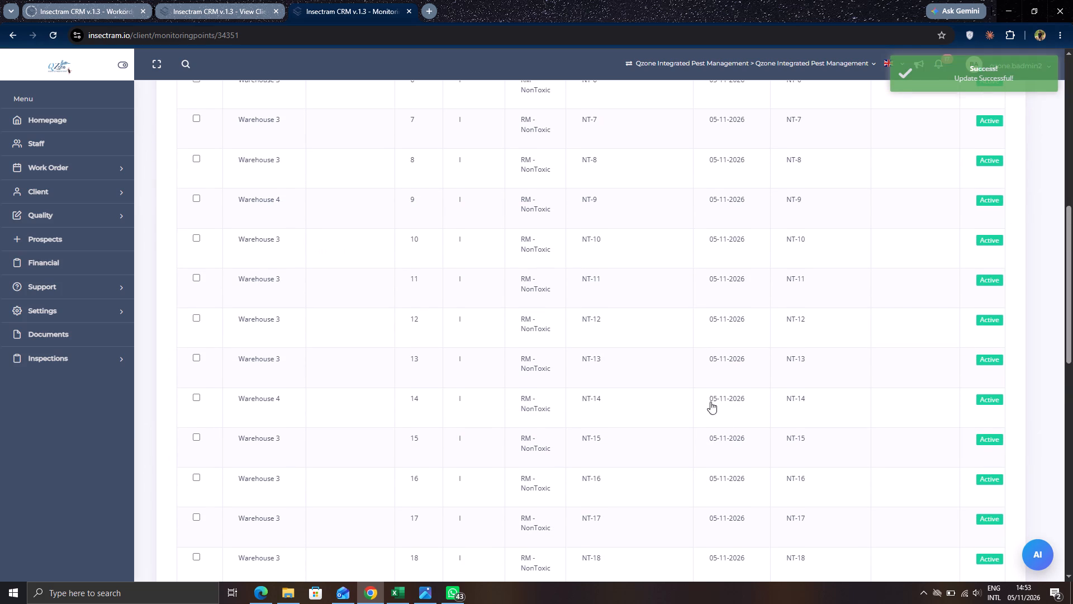
scroll(929, 426, "left", 2)
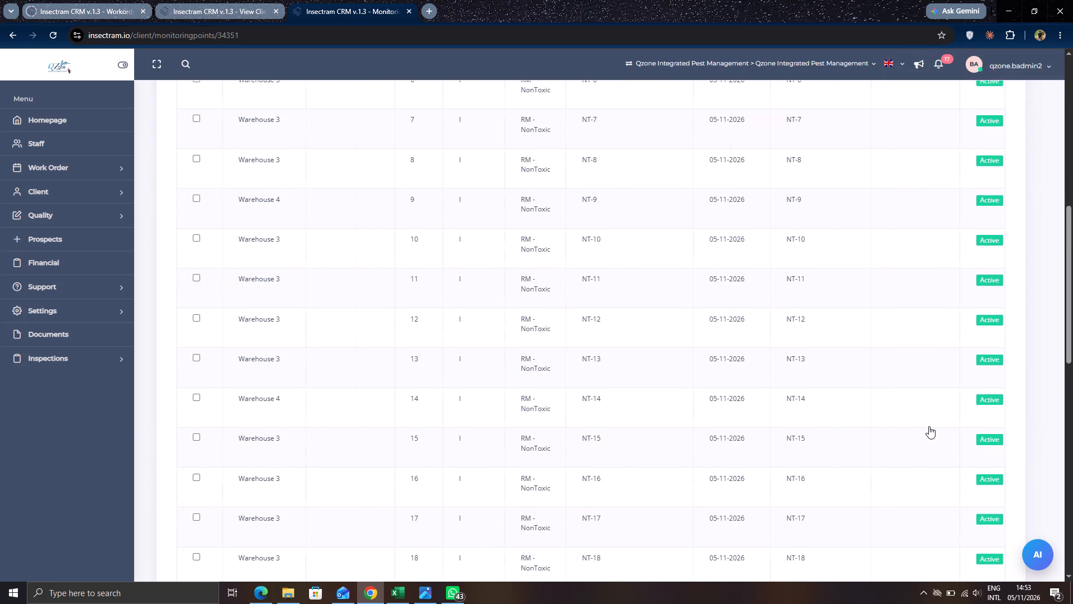
scroll(929, 426, "left", 1)
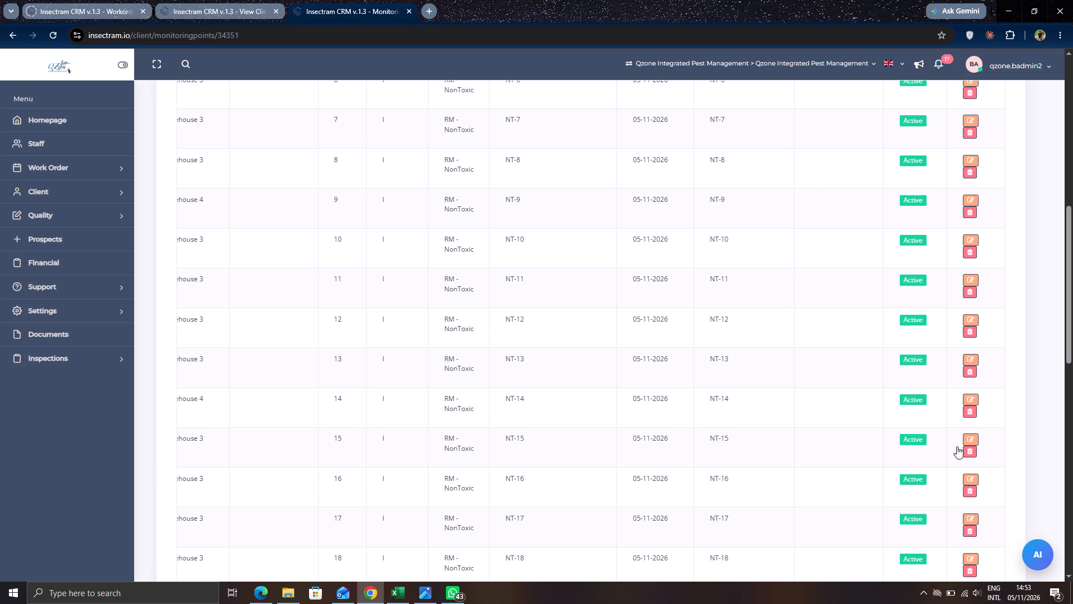
left_click(970, 439)
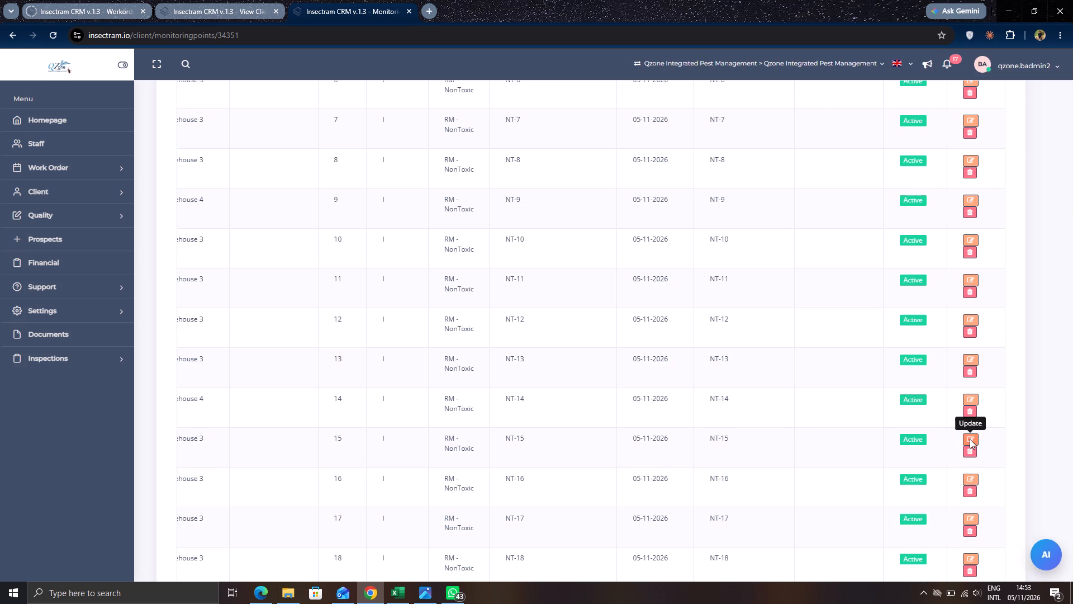
left_click(467, 136)
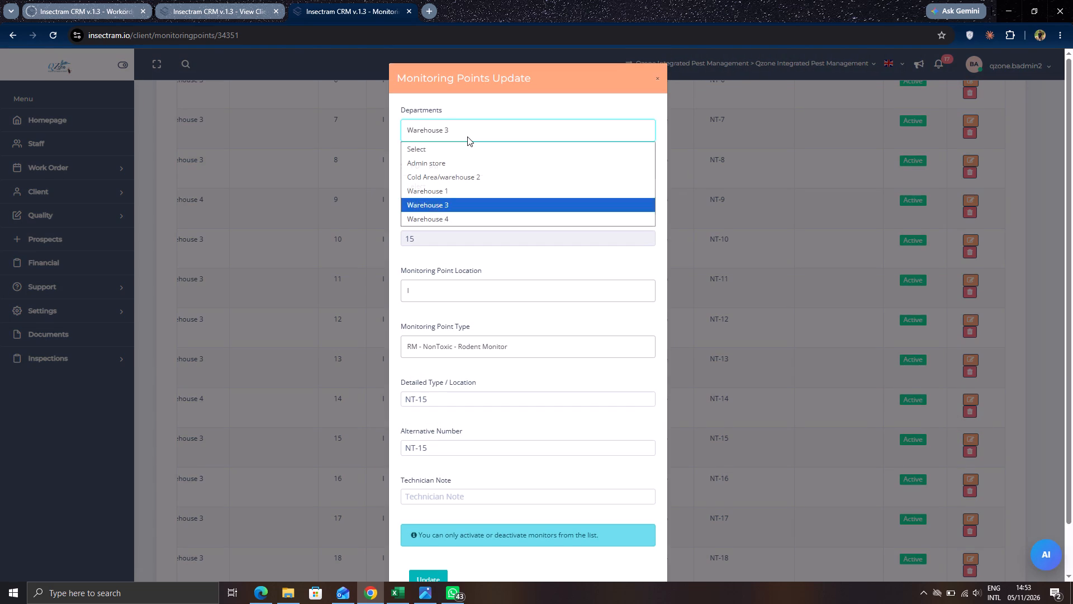
left_click(444, 217)
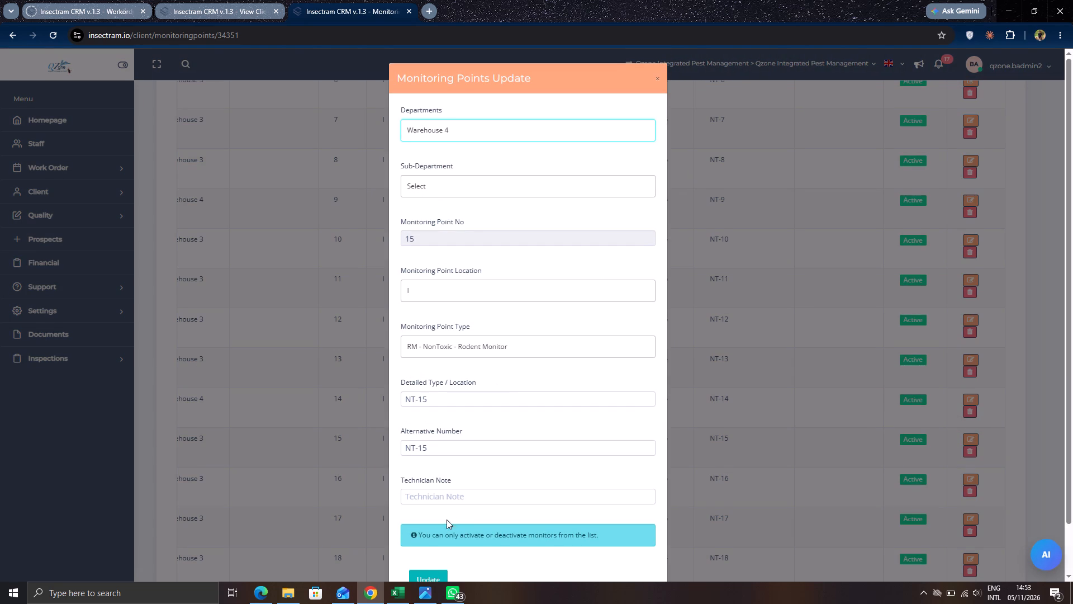
left_click(424, 577)
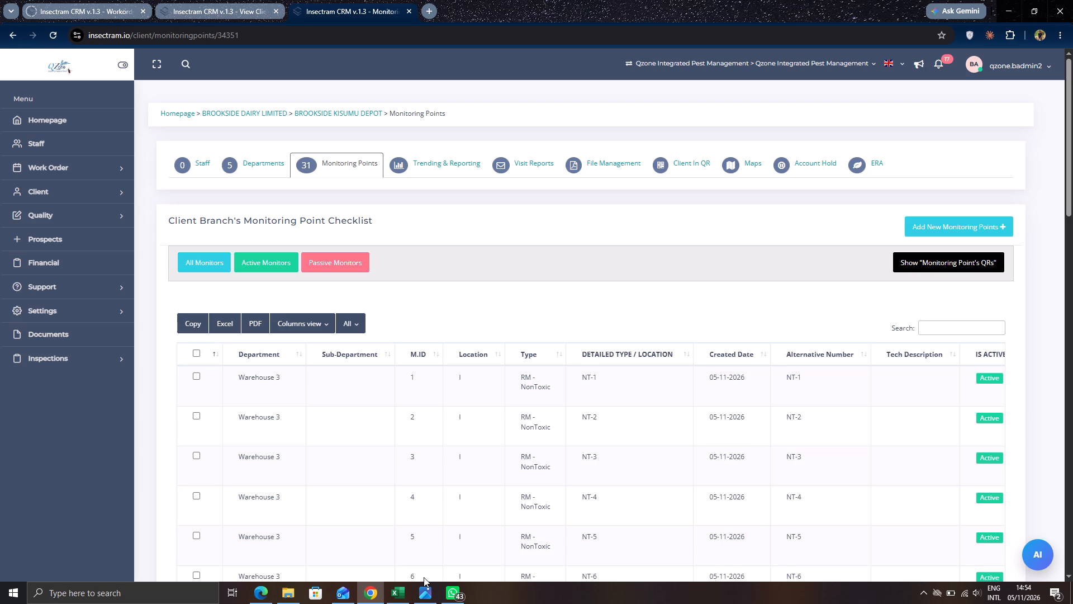
Change the department of monitoring point 16 (NT-16) to Warehouse 4 and save the update.
scroll(424, 577, "down", 3)
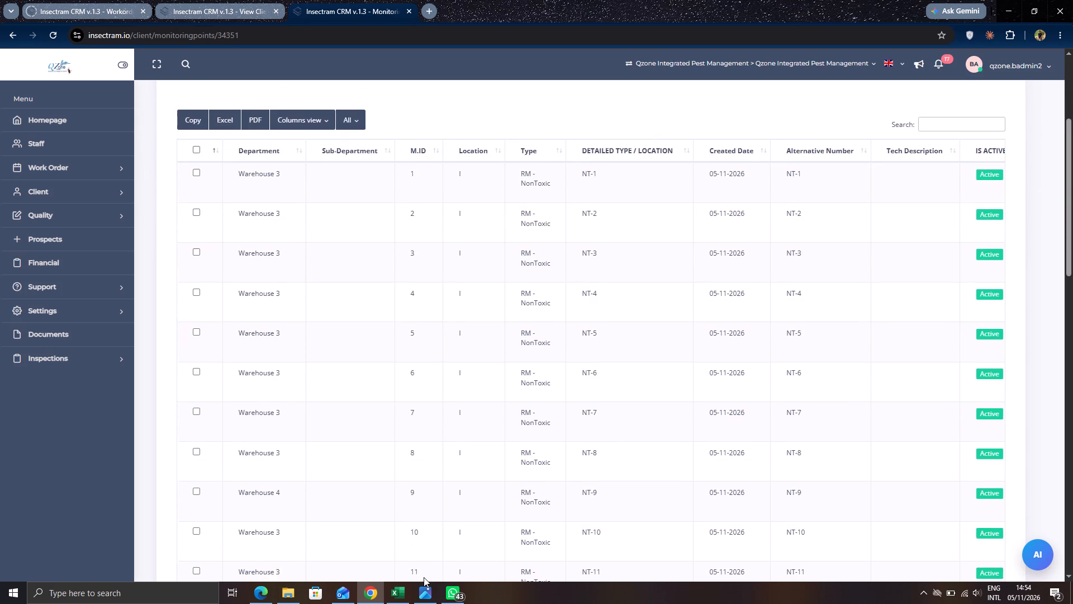
scroll(424, 577, "down", 3)
scroll(143, 603, "down", 2)
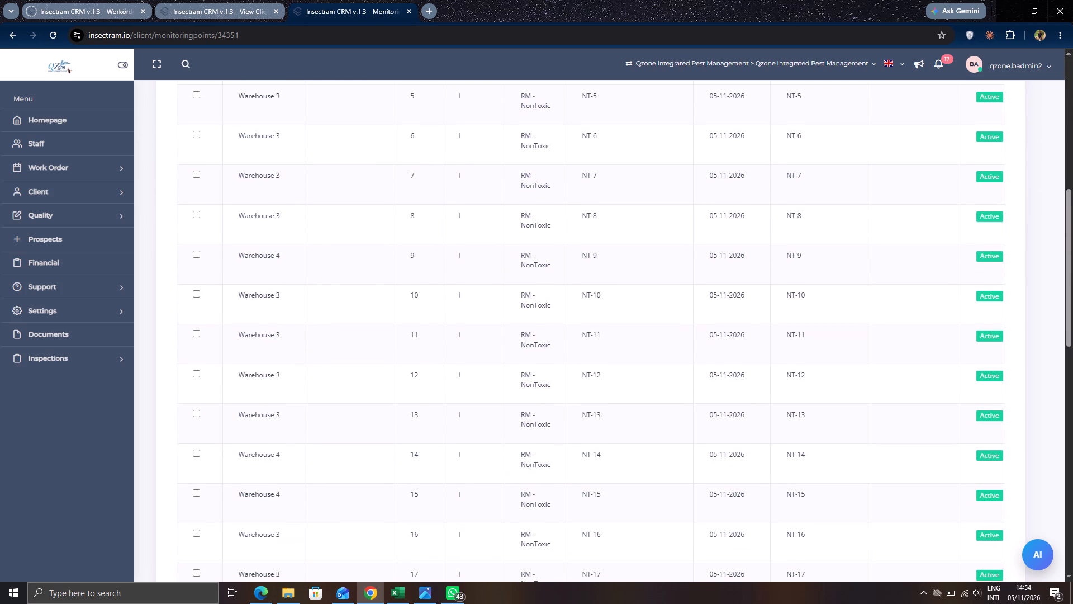
scroll(651, 438, "down", 4)
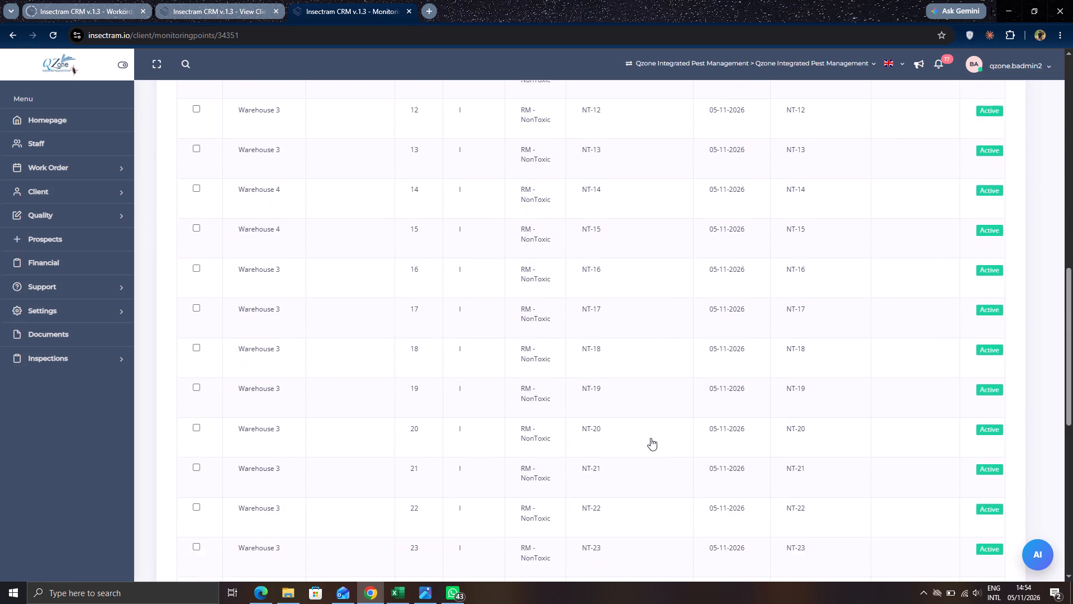
scroll(651, 438, "down", 1)
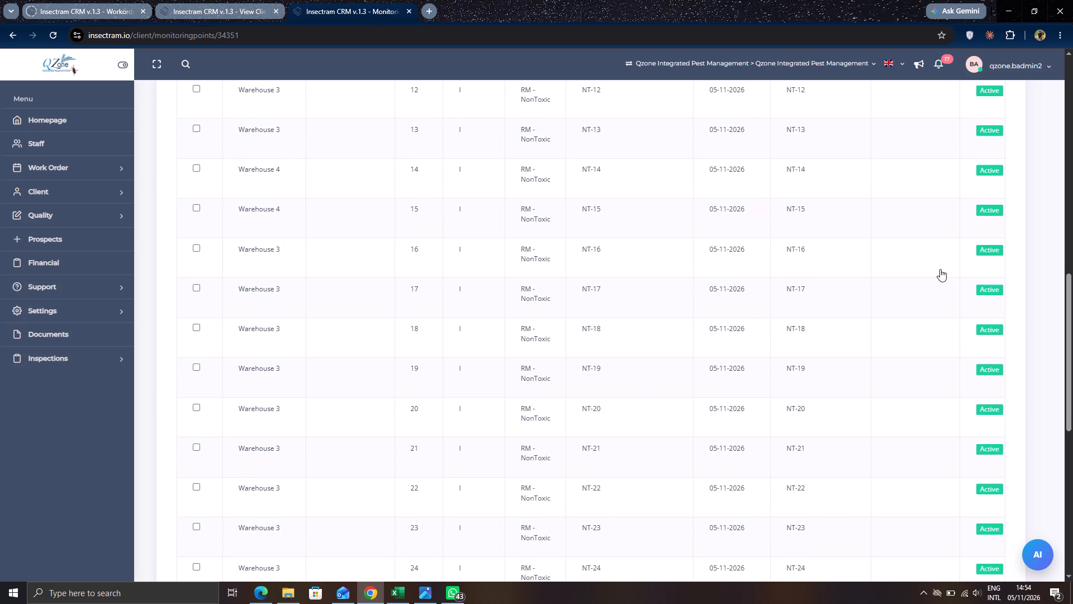
scroll(940, 269, "left", 4)
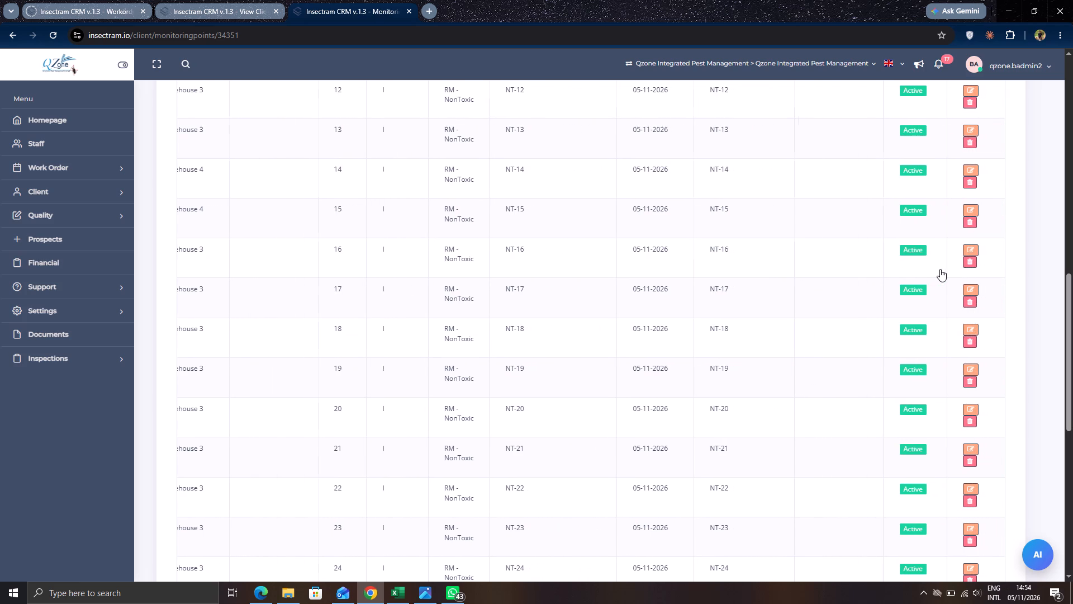
scroll(940, 269, "left", 1)
left_click(975, 249)
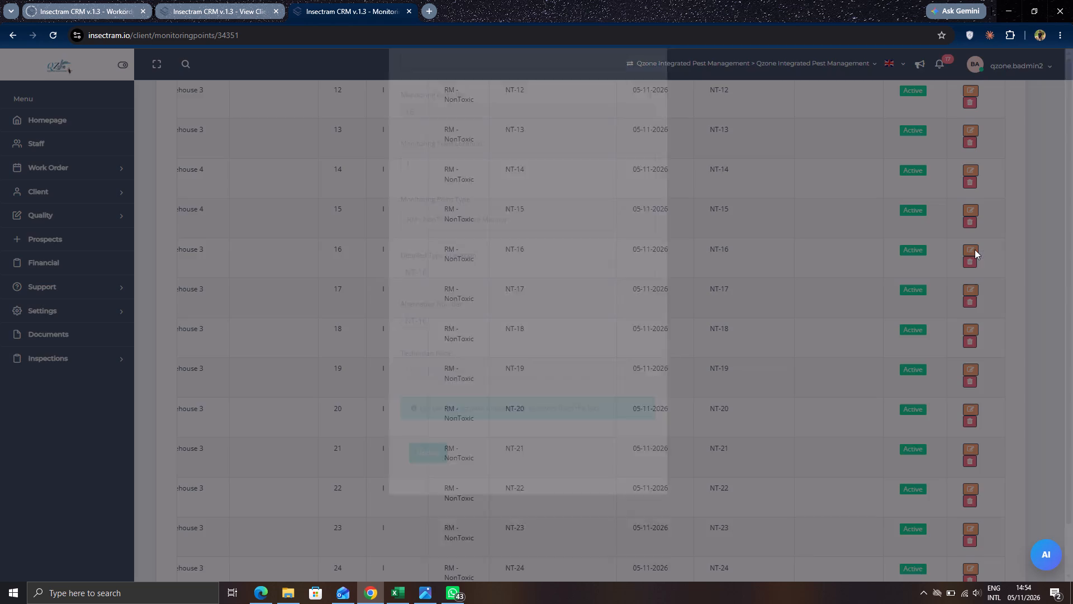
left_click(525, 124)
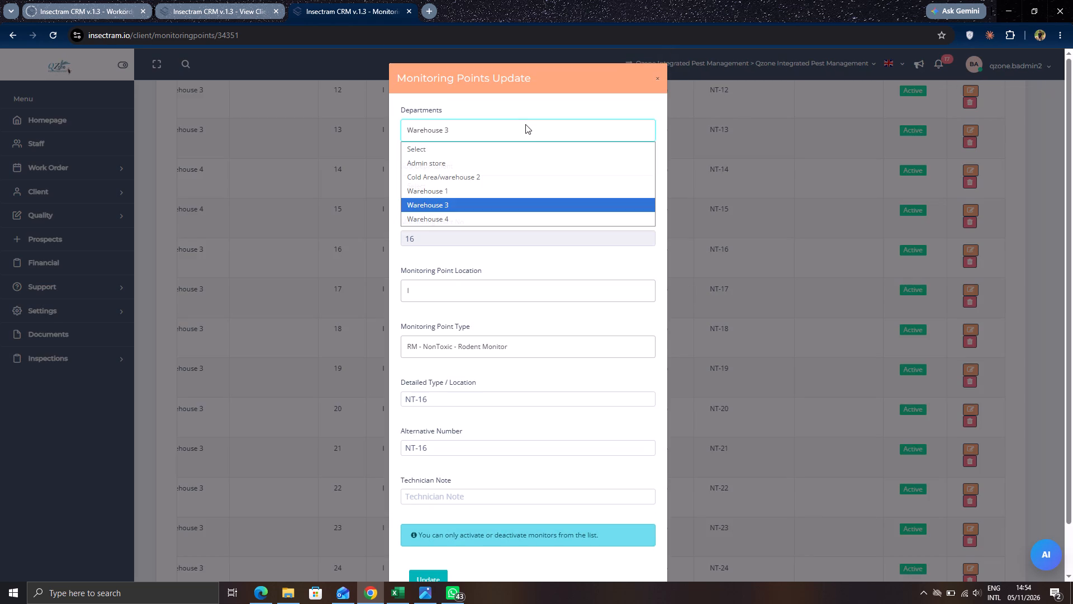
left_click(458, 216)
left_click(424, 573)
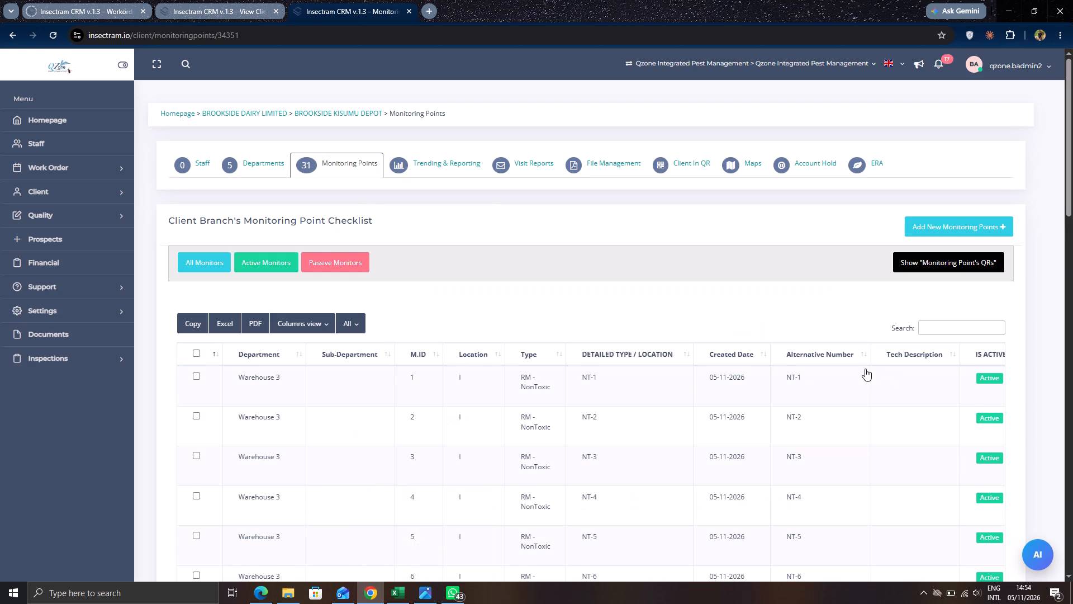
Change the department of monitoring point 17 (NT-17) to Warehouse 4 and save the update.
scroll(865, 369, "down", 9)
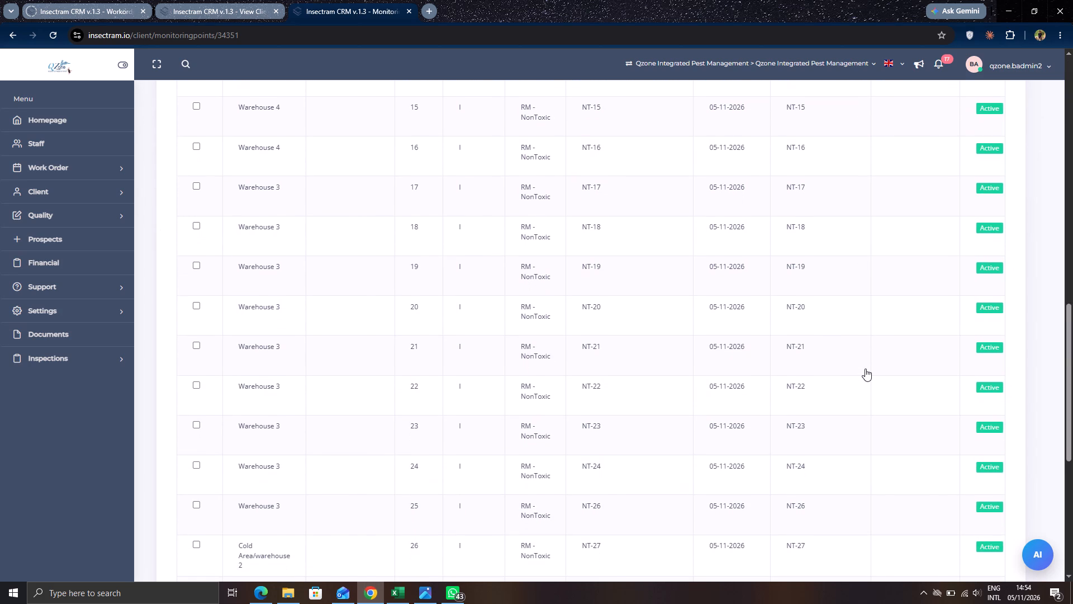
scroll(865, 369, "left", 4)
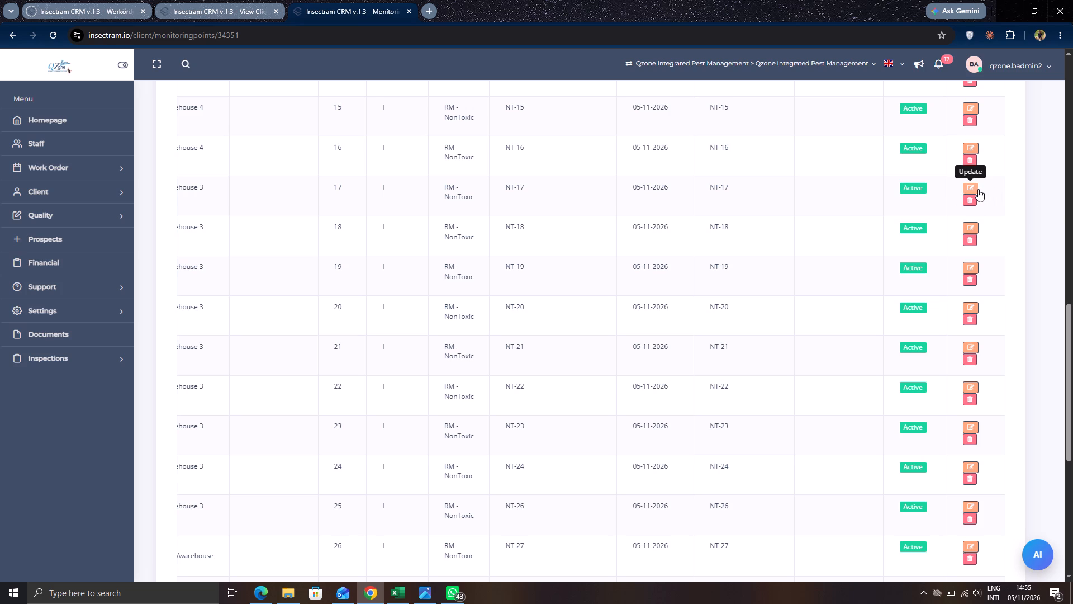
left_click(973, 188)
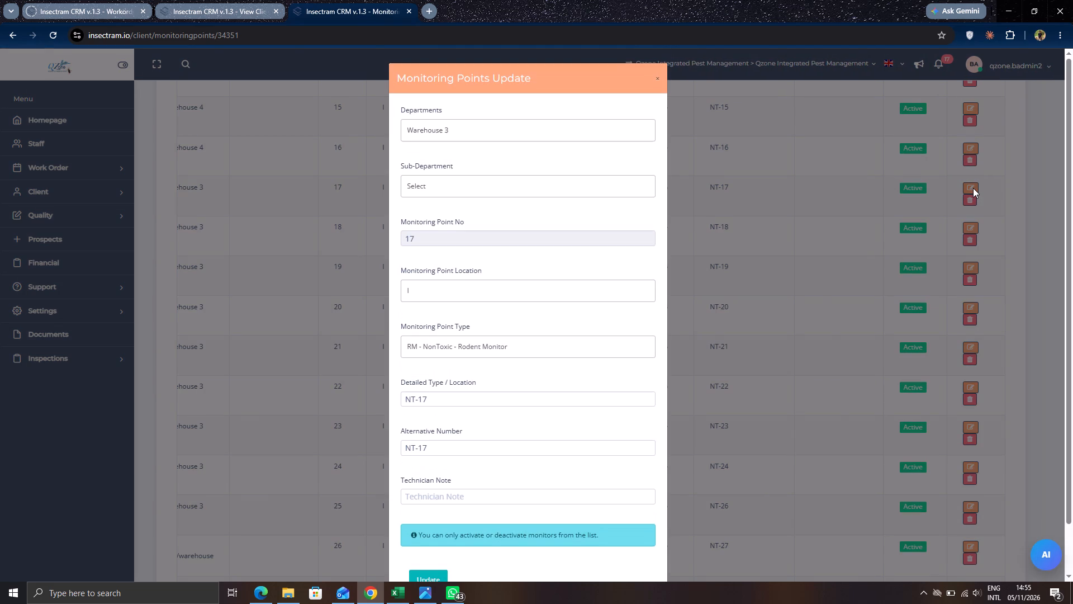
left_click(576, 126)
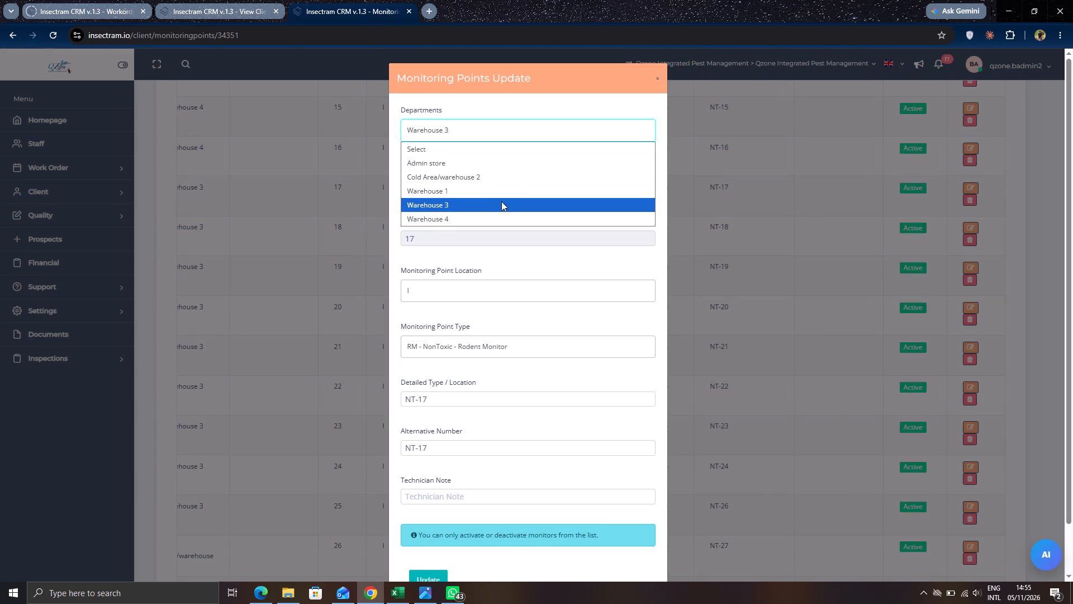
left_click(481, 220)
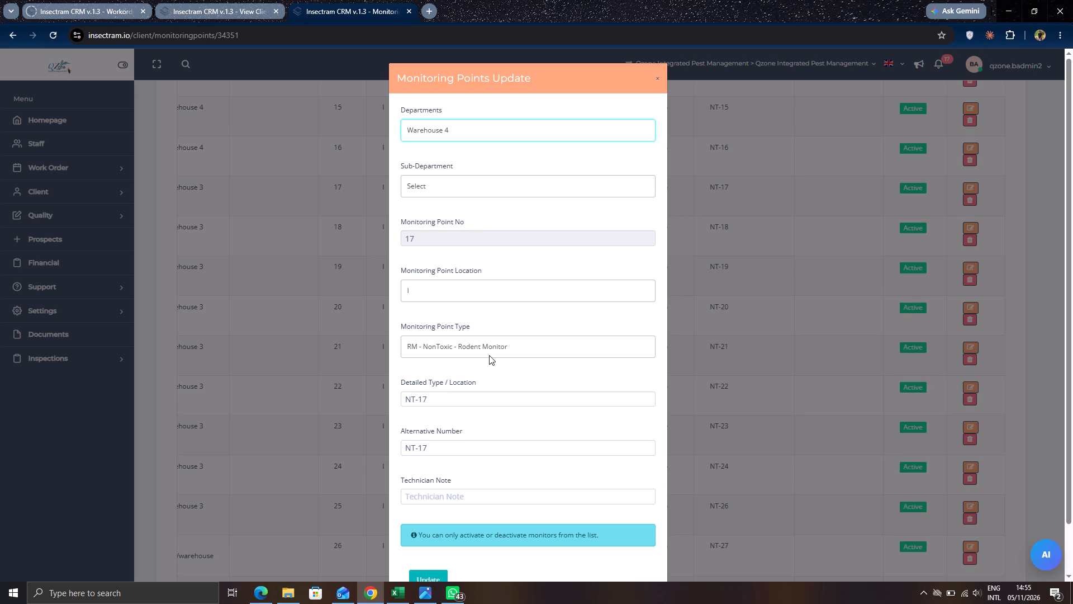
left_click(427, 575)
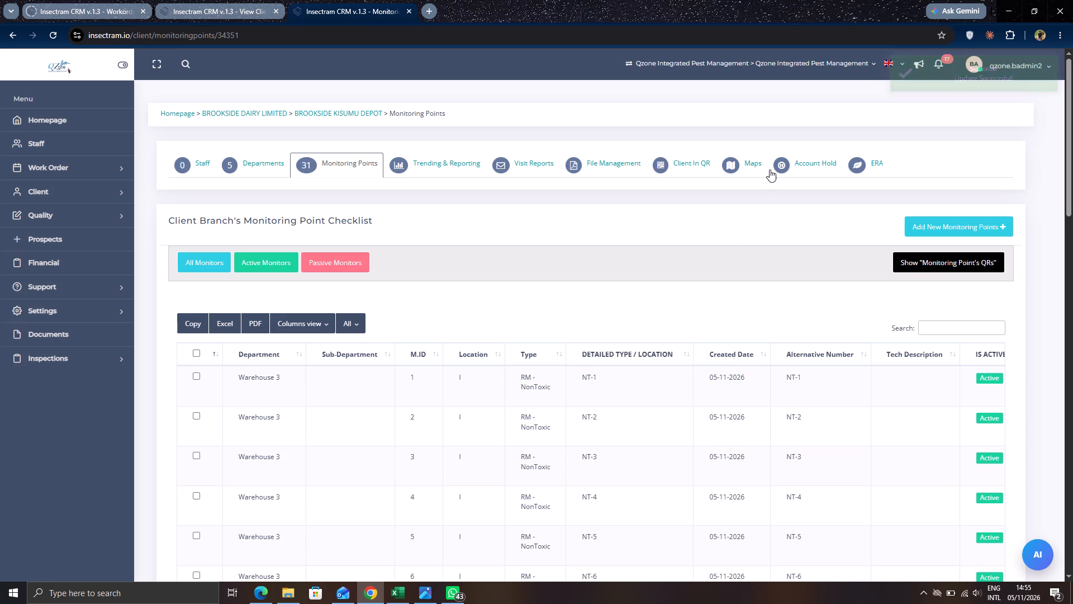
Open the maps page of the Brookside Kisumu depot.
left_click(744, 165)
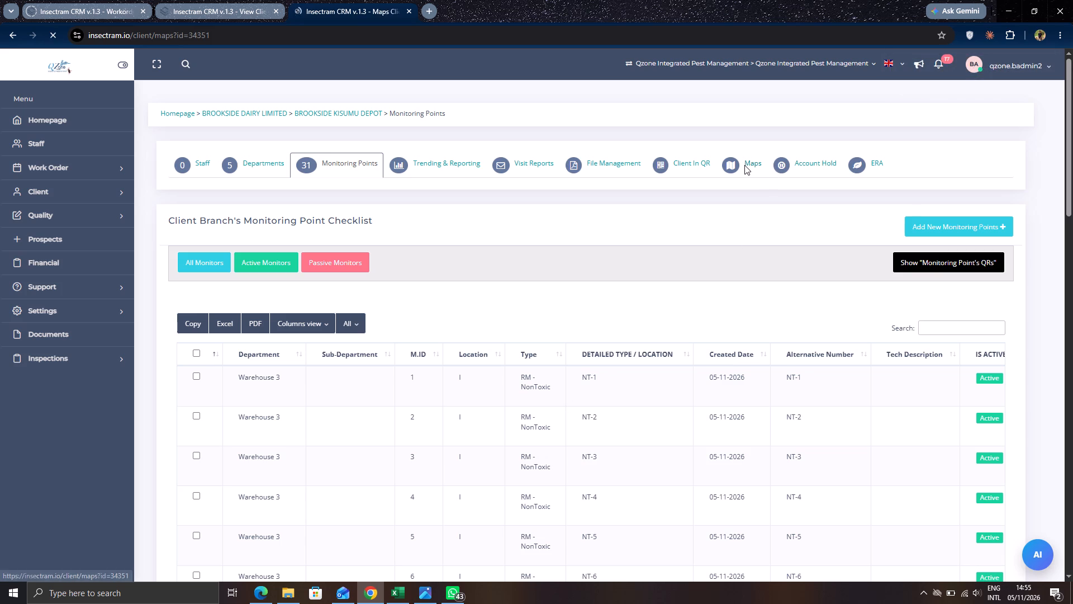
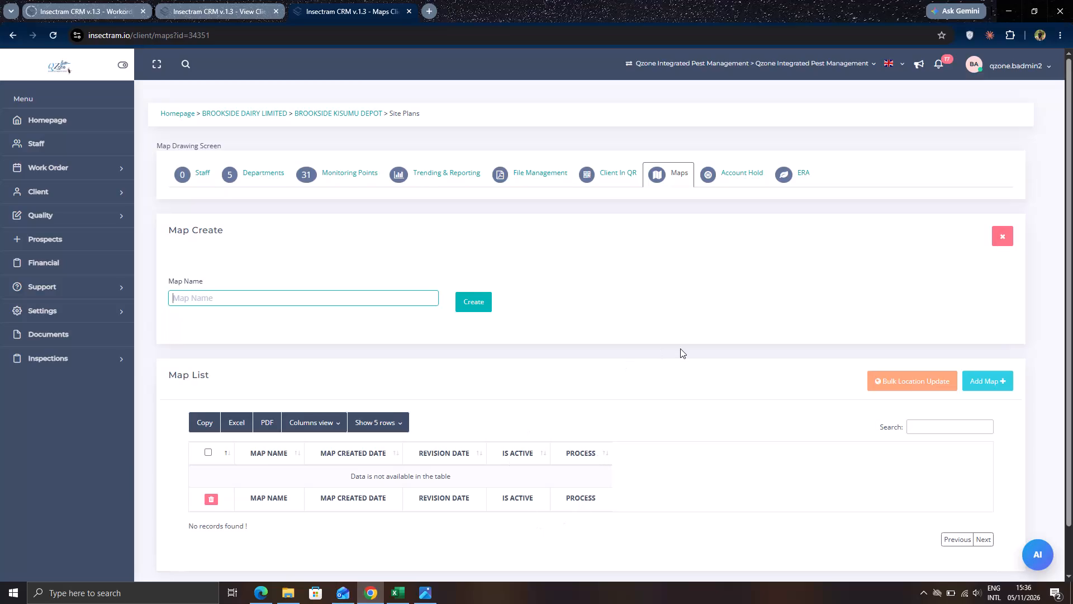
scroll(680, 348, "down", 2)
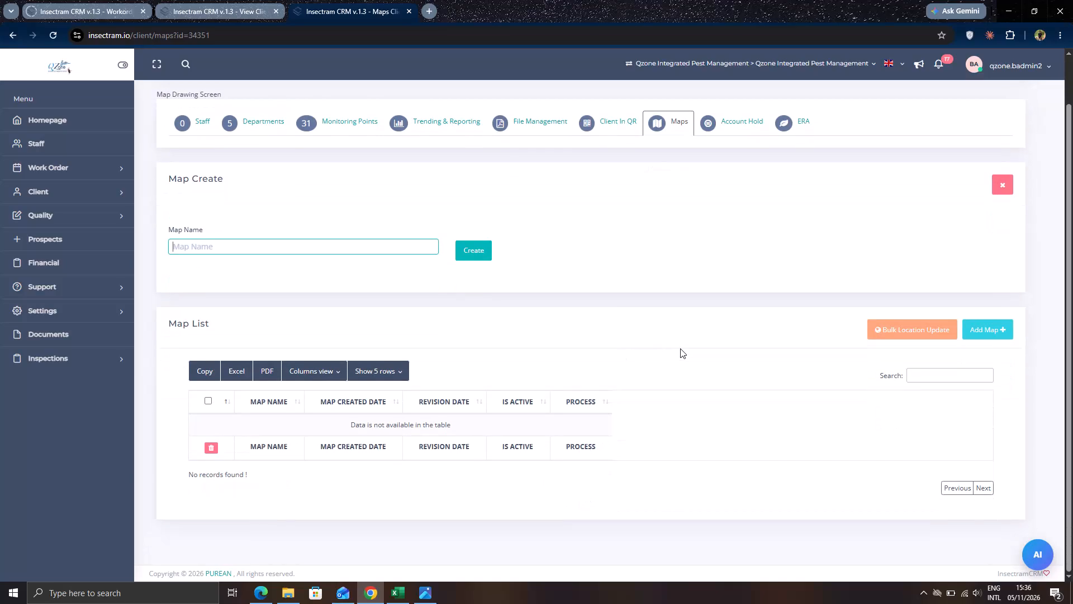